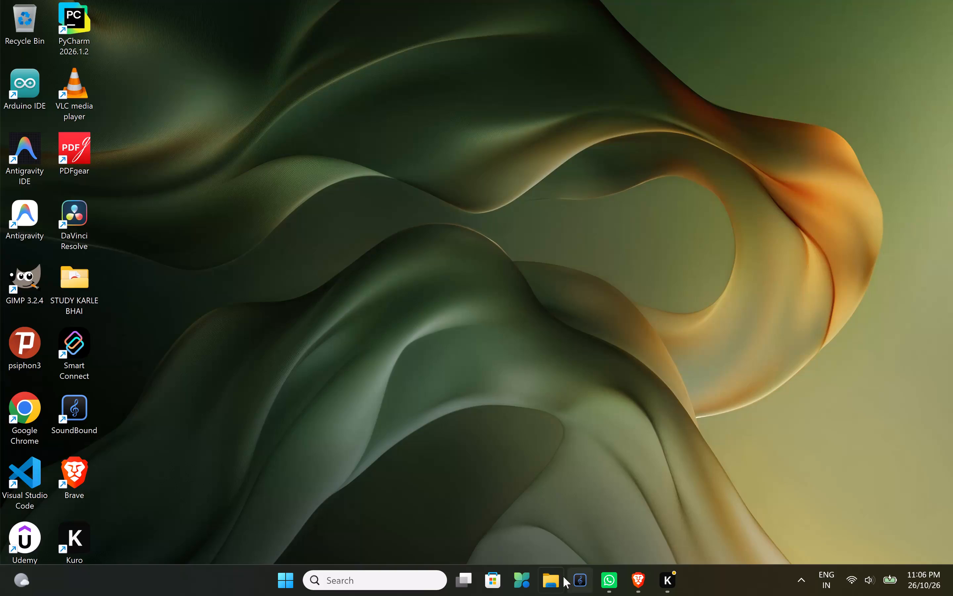
# Open File Explorer and close the PC Manager window.
pyautogui.click(529, 580)
pyautogui.click(806, 573)
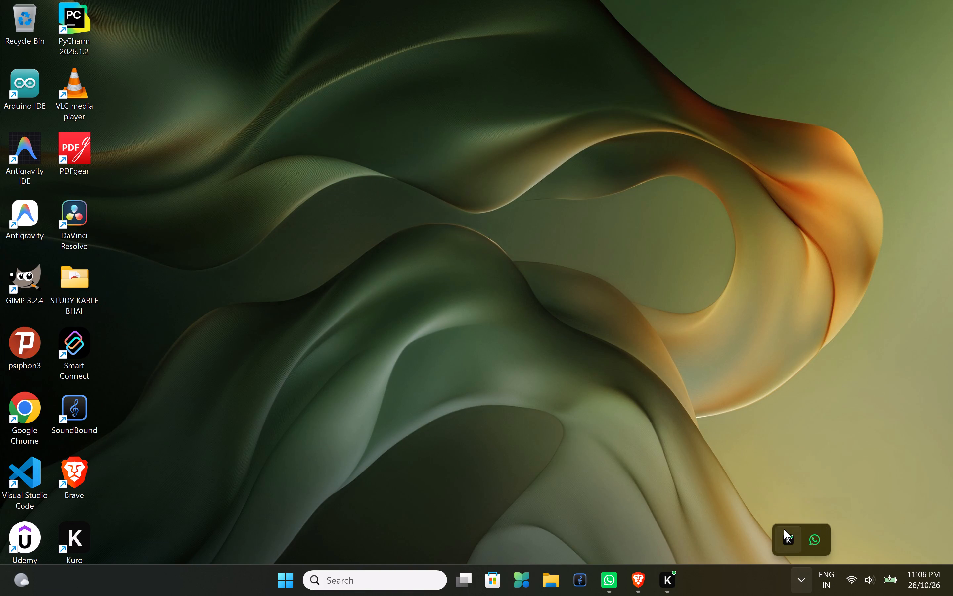
pyautogui.click(553, 585)
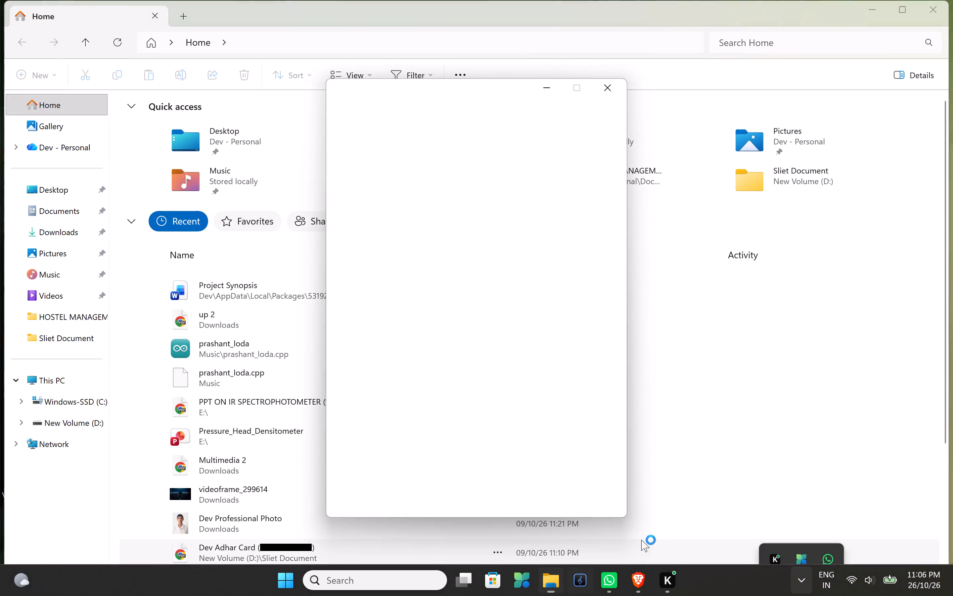
pyautogui.click(599, 88)
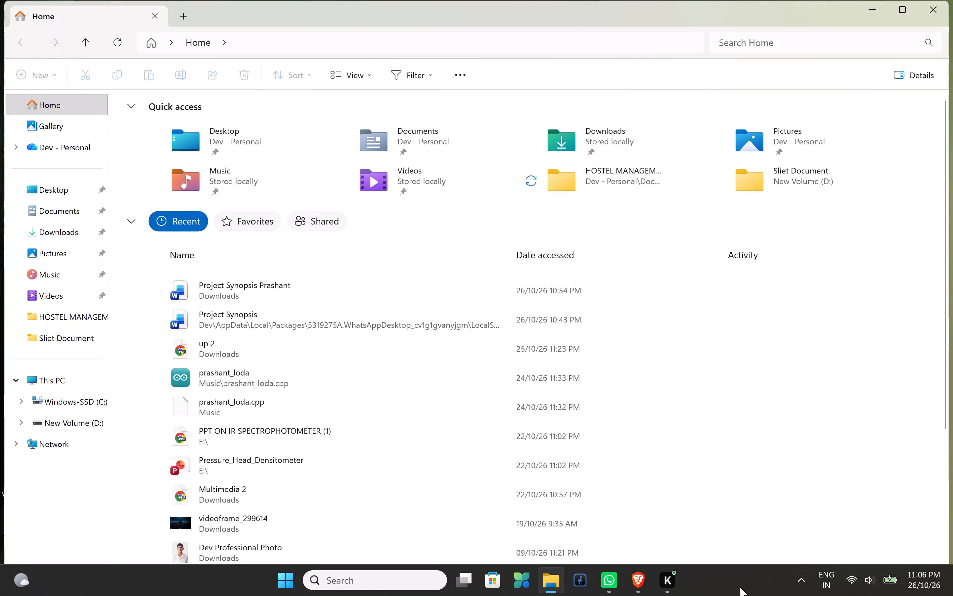
# Dismiss the WhatsApp notification and quit PC Manager running in the background.
pyautogui.click(786, 583)
pyautogui.click(791, 579)
pyautogui.click(797, 578)
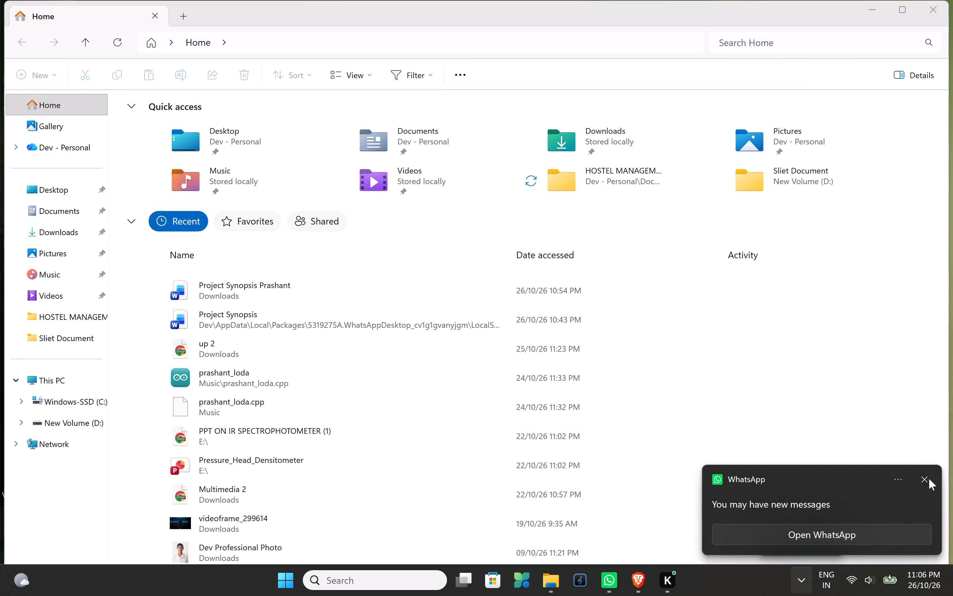
pyautogui.moveTo(930, 483); pyautogui.dragTo(927, 480)
pyautogui.click(798, 583)
pyautogui.rightClick(800, 543)
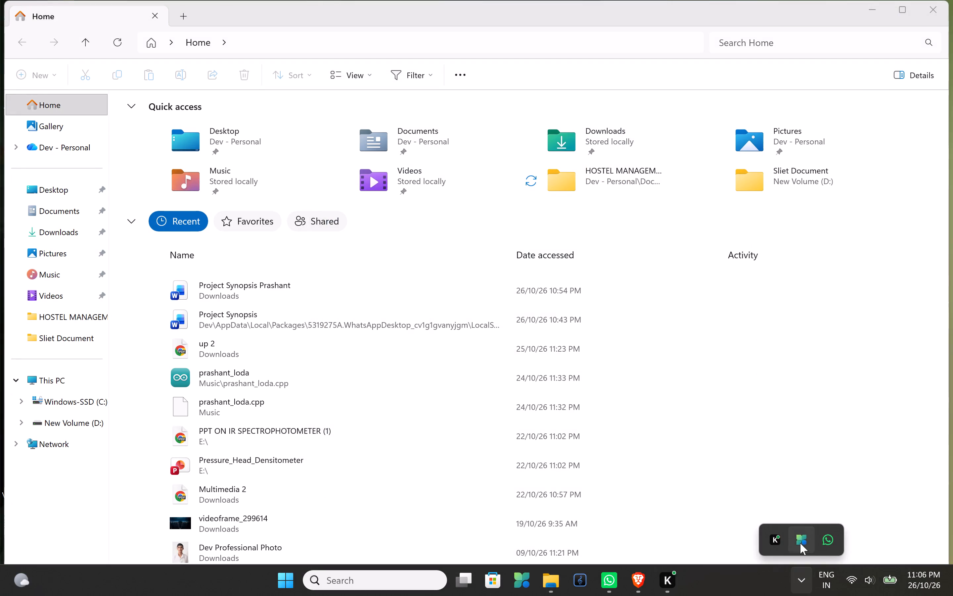
pyautogui.click(809, 532)
pyautogui.click(812, 527)
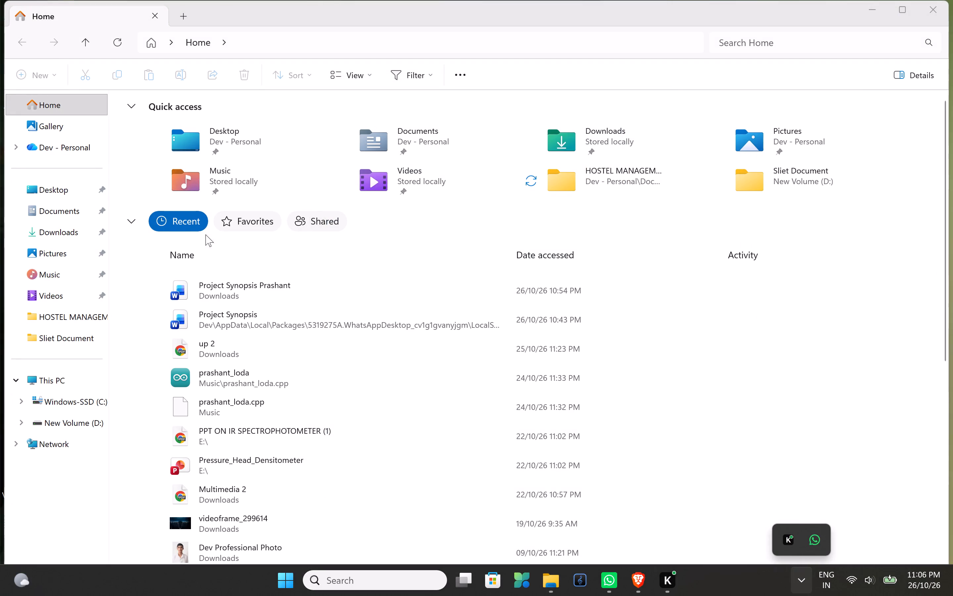
# Open the recent Word document Project Synopsis Prashant from the Downloads folder.
pyautogui.doubleClick(262, 294)
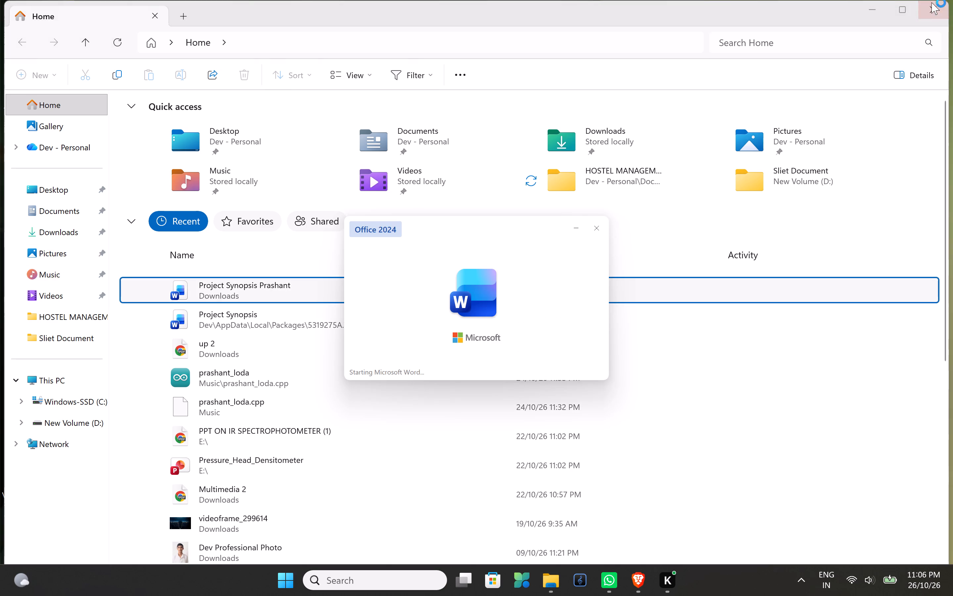
# Close the File Explorer window while the project synopsis document opens in Word.
pyautogui.click(934, 13)
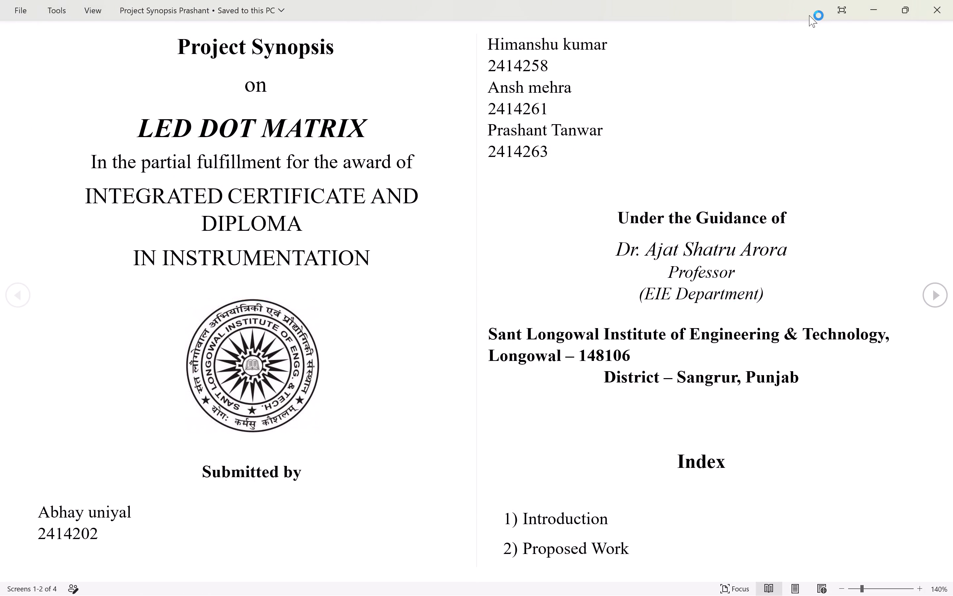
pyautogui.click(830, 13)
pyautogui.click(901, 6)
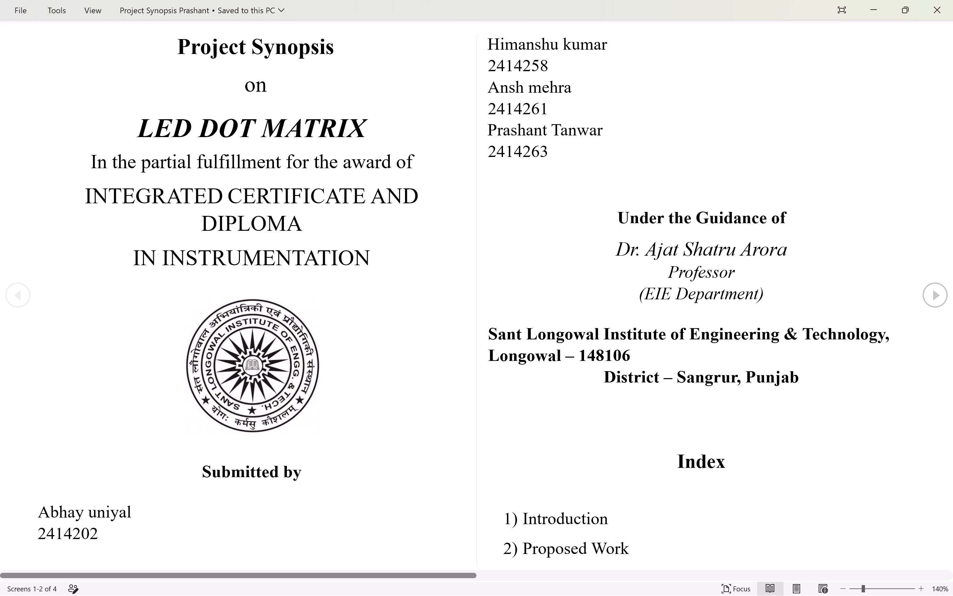
# Switch the project synopsis document from Read Mode to the Print Layout view.
pyautogui.click(749, 588)
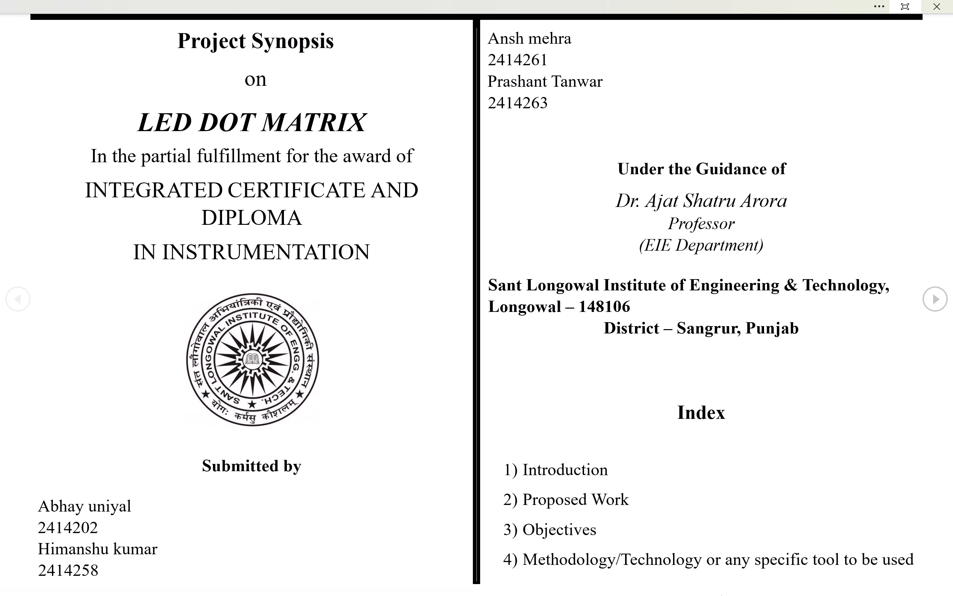
pyautogui.click(896, 8)
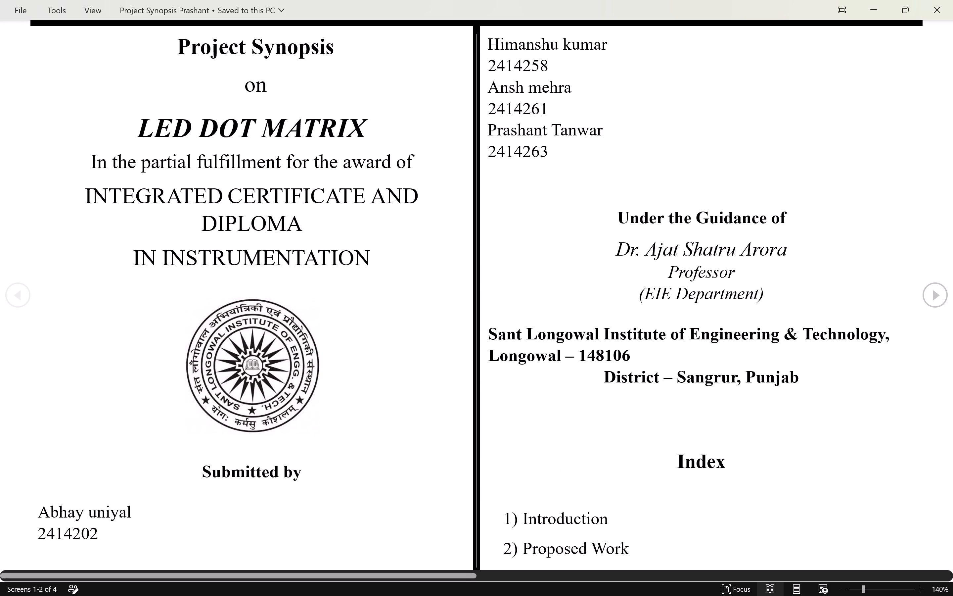
pyautogui.click(797, 589)
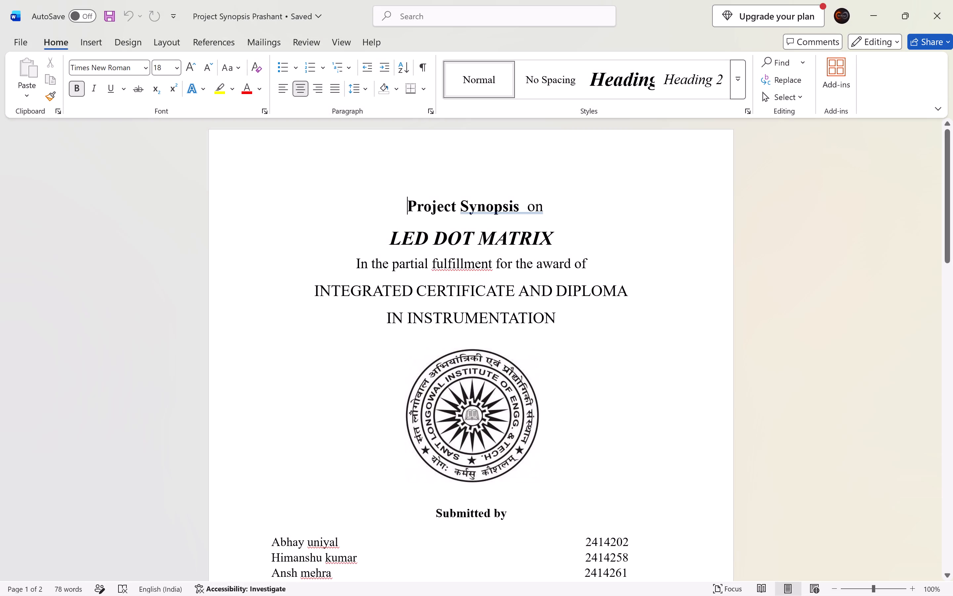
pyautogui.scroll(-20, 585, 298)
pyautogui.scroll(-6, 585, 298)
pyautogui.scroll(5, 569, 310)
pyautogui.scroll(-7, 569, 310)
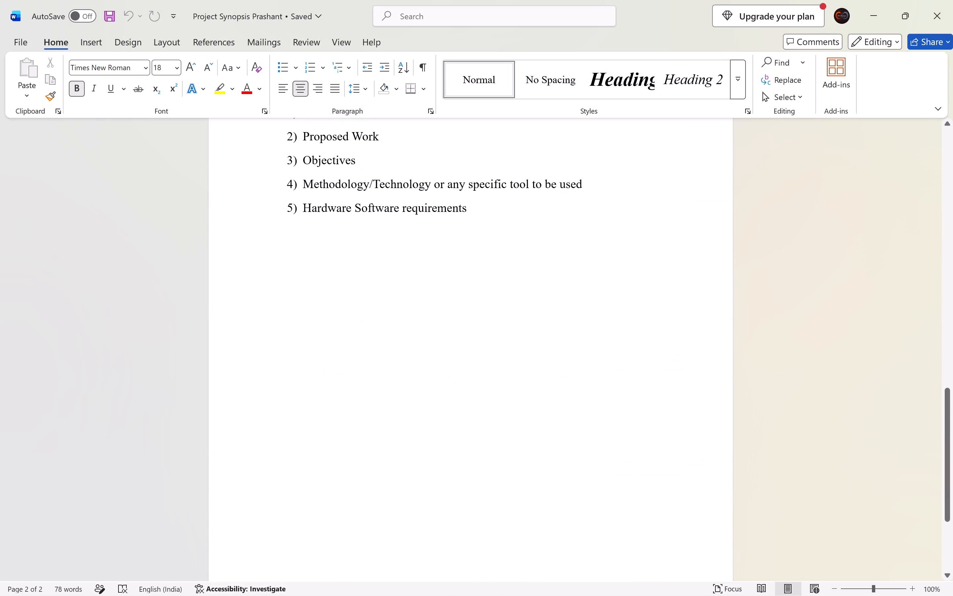
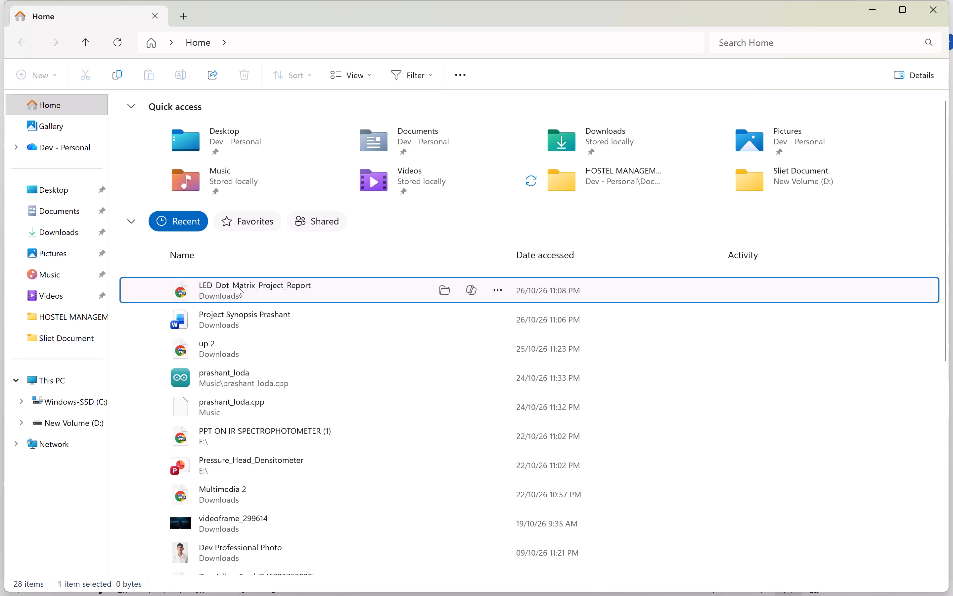
# Open the LED_Dot_Matrix_Project_Report PDF from the Downloads folder.
pyautogui.click(49, 224)
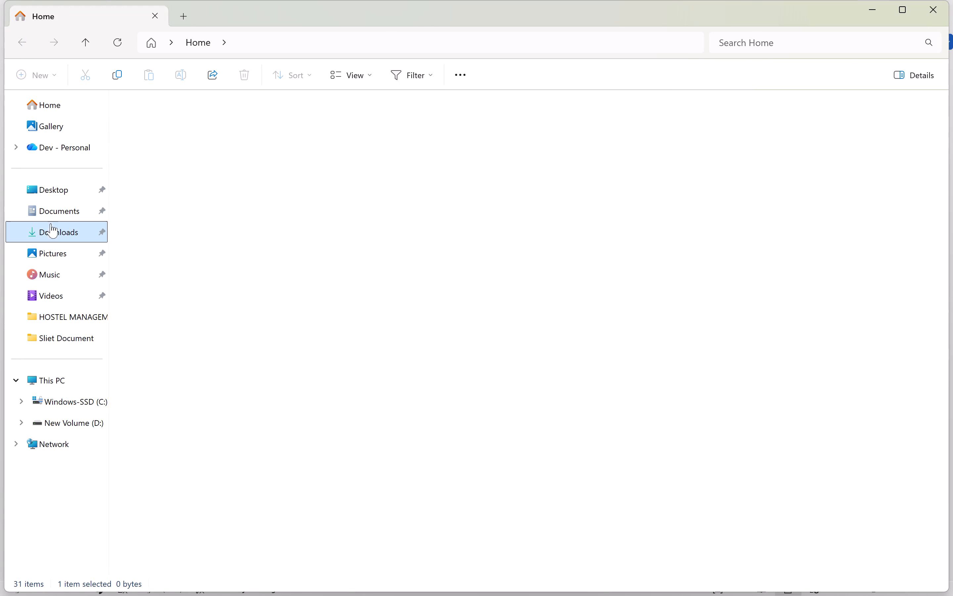
pyautogui.doubleClick(240, 137)
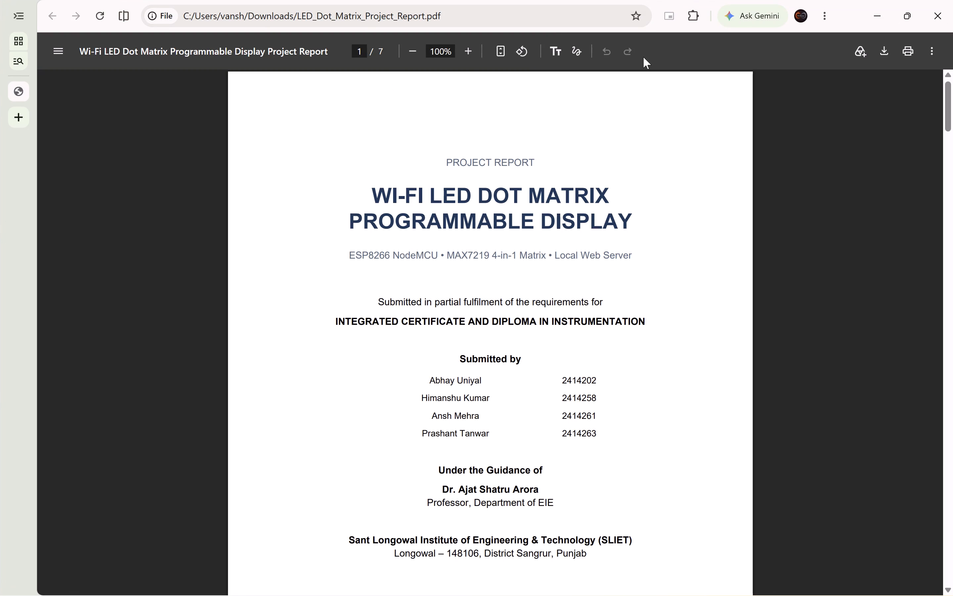
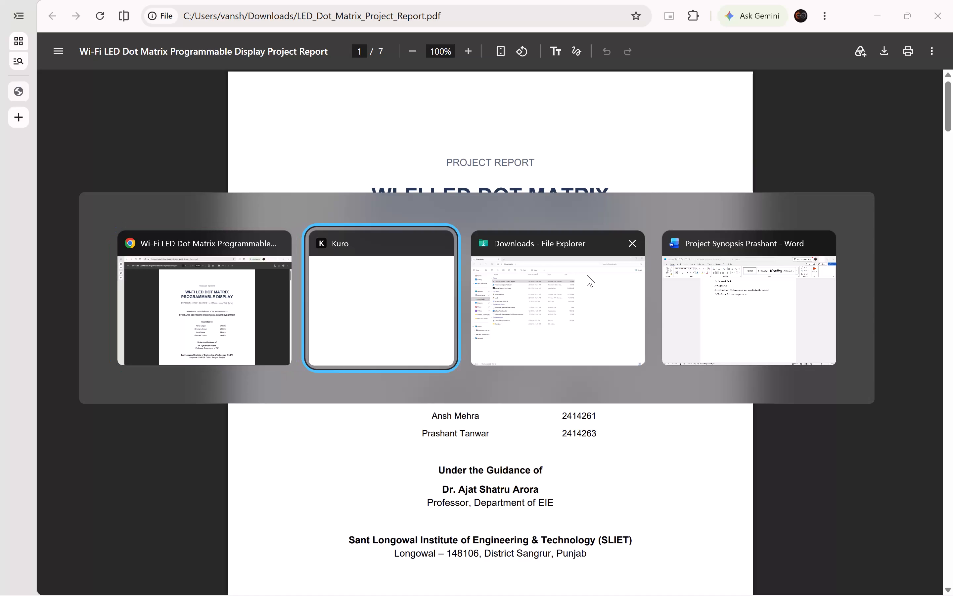
# Close the Downloads window in File Explorer and go to the Index heading of the project synopsis in Word.
pyautogui.click(932, 12)
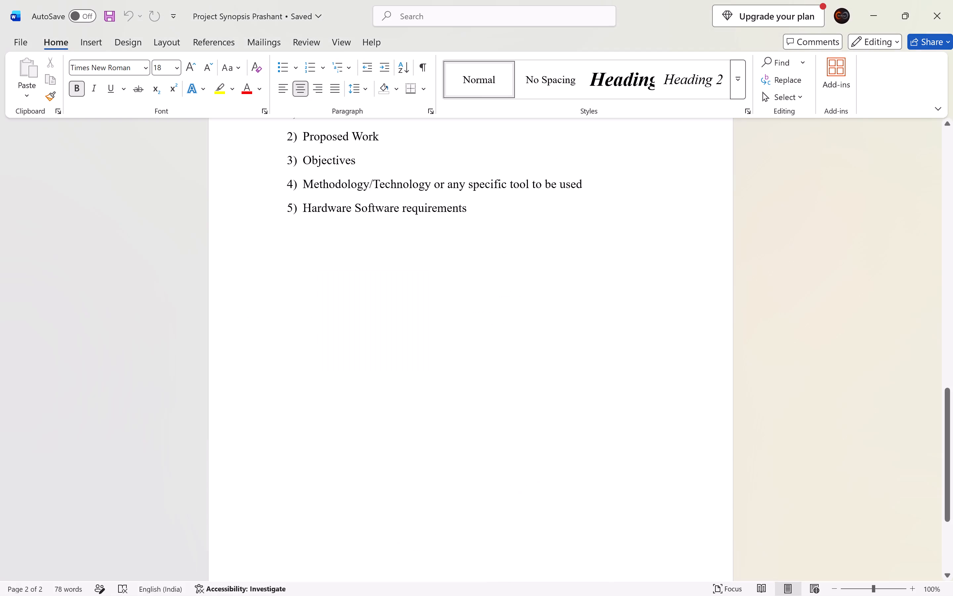
pyautogui.scroll(4, 505, 249)
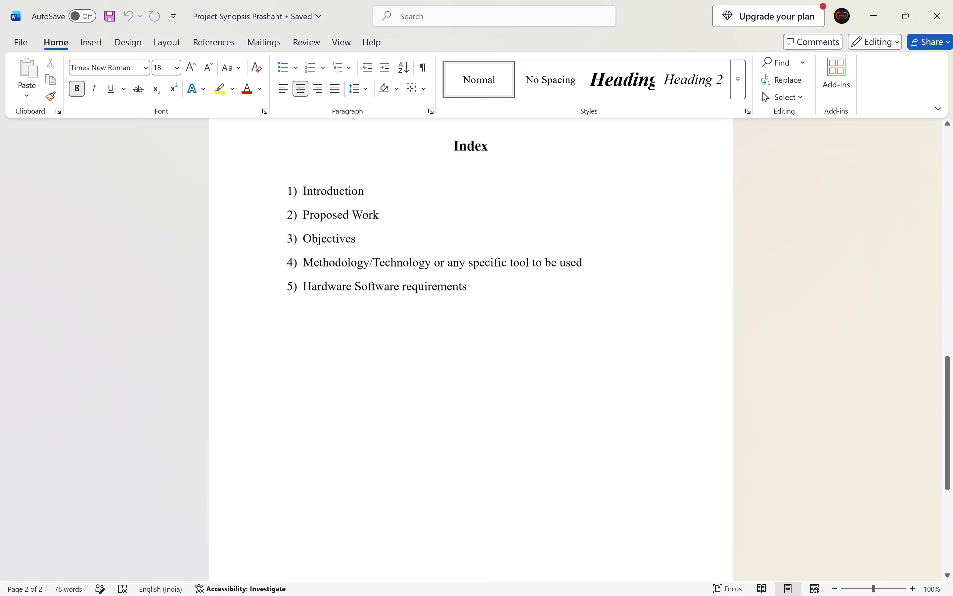
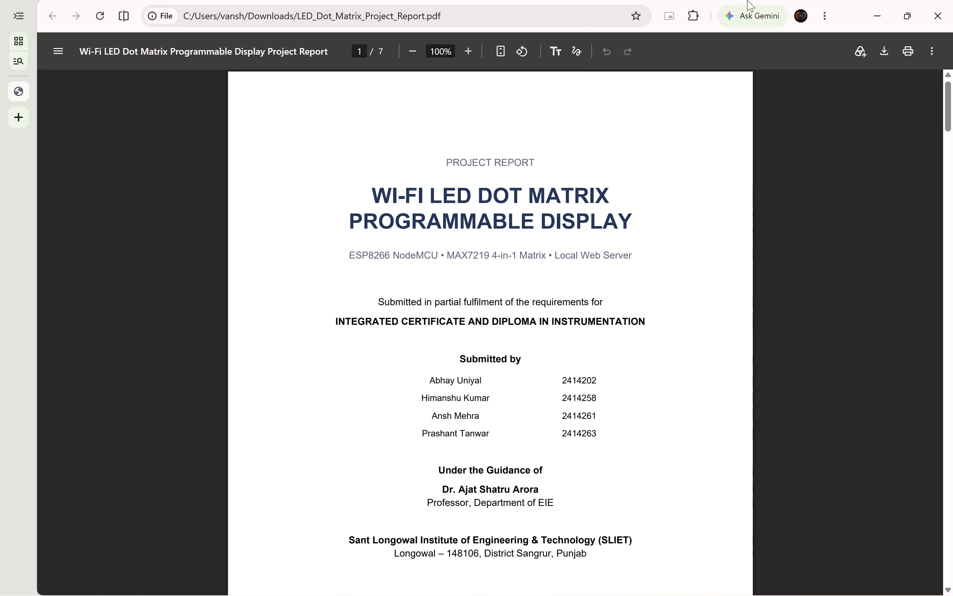
# Snap the browser window showing the LED Dot Matrix project report PDF to the left half of the screen.
pyautogui.moveTo(785, 0); pyautogui.dragTo(0, 101)
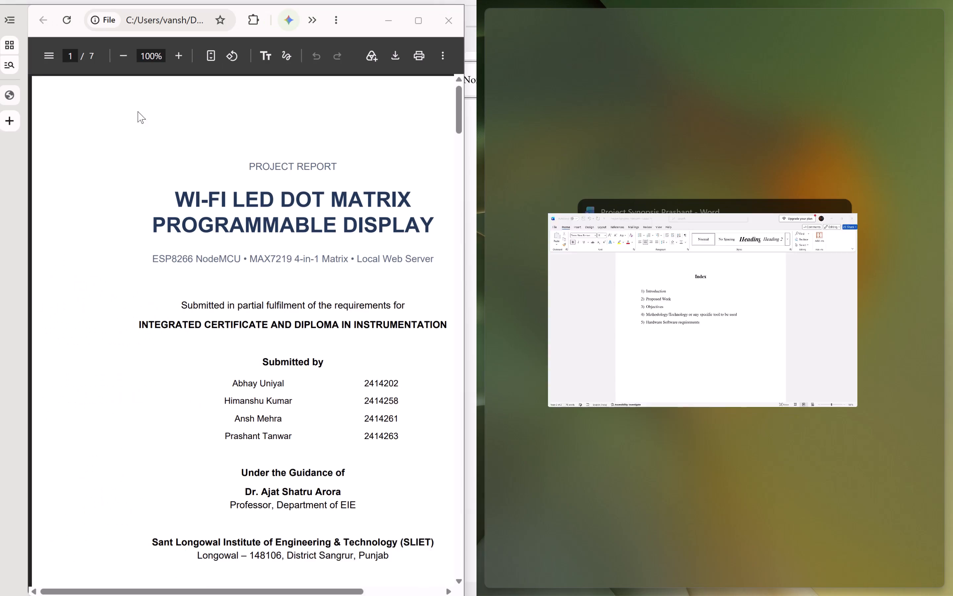
# Place the project synopsis Word document side by side with the PDF project report.
pyautogui.moveTo(776, 277); pyautogui.dragTo(776, 280)
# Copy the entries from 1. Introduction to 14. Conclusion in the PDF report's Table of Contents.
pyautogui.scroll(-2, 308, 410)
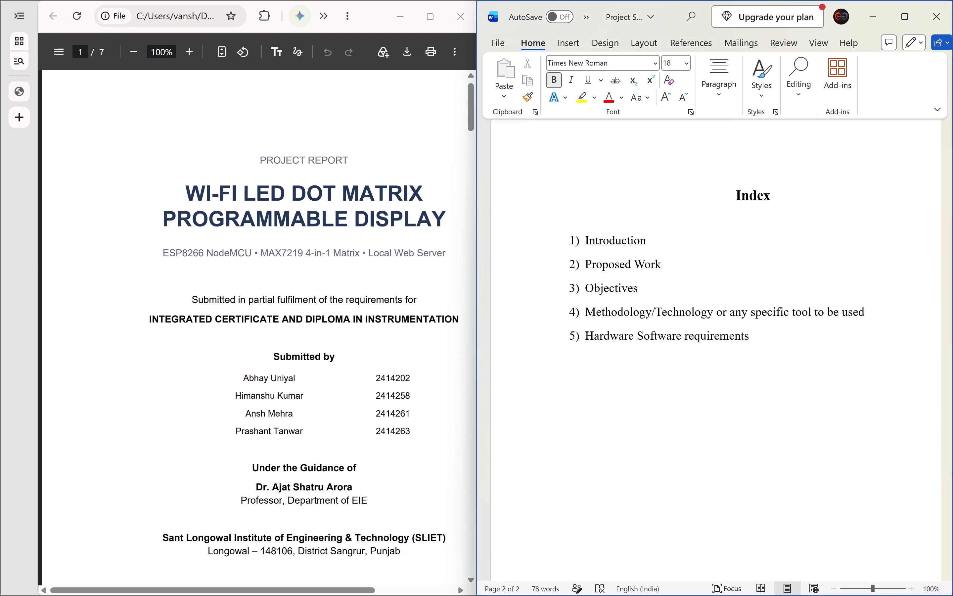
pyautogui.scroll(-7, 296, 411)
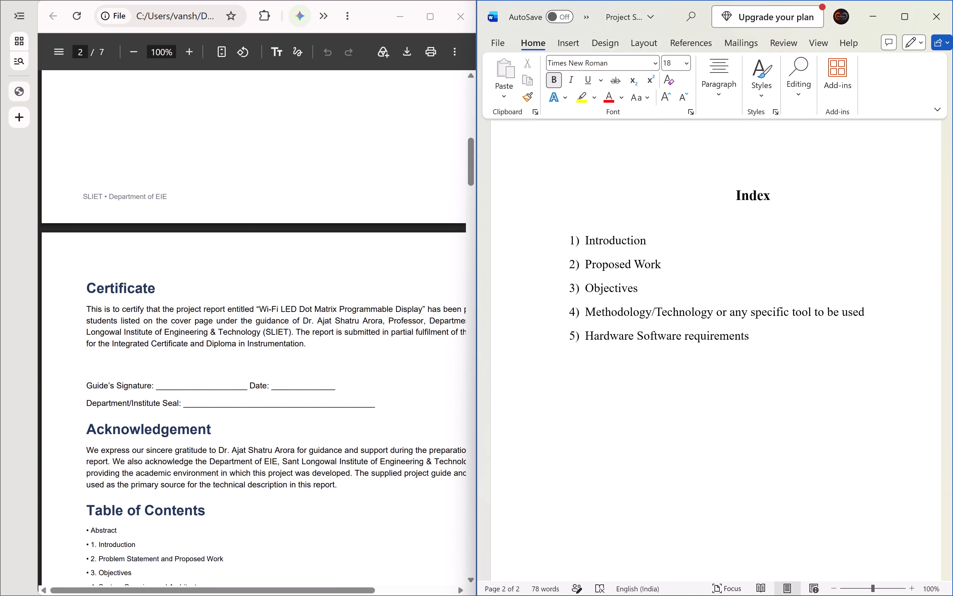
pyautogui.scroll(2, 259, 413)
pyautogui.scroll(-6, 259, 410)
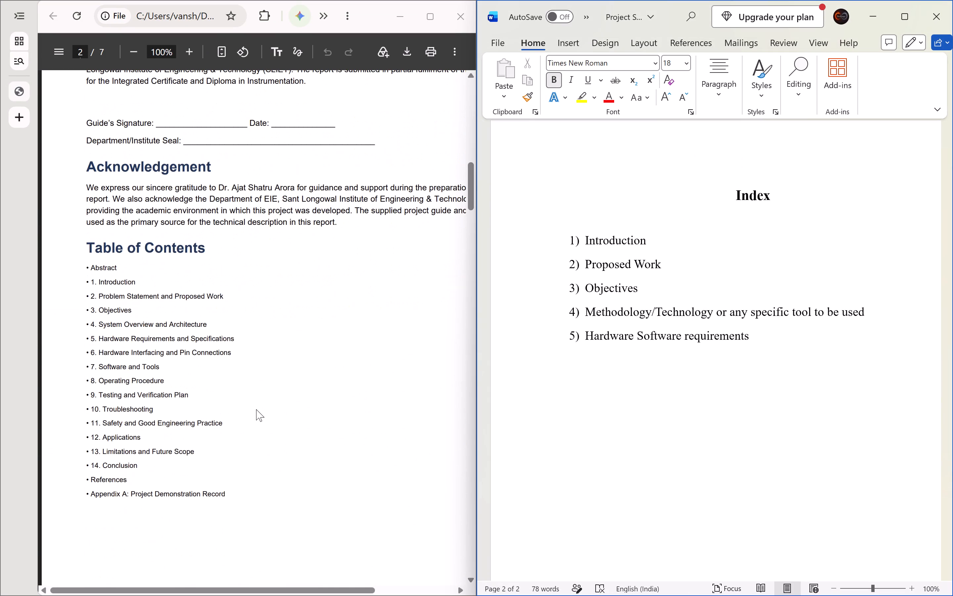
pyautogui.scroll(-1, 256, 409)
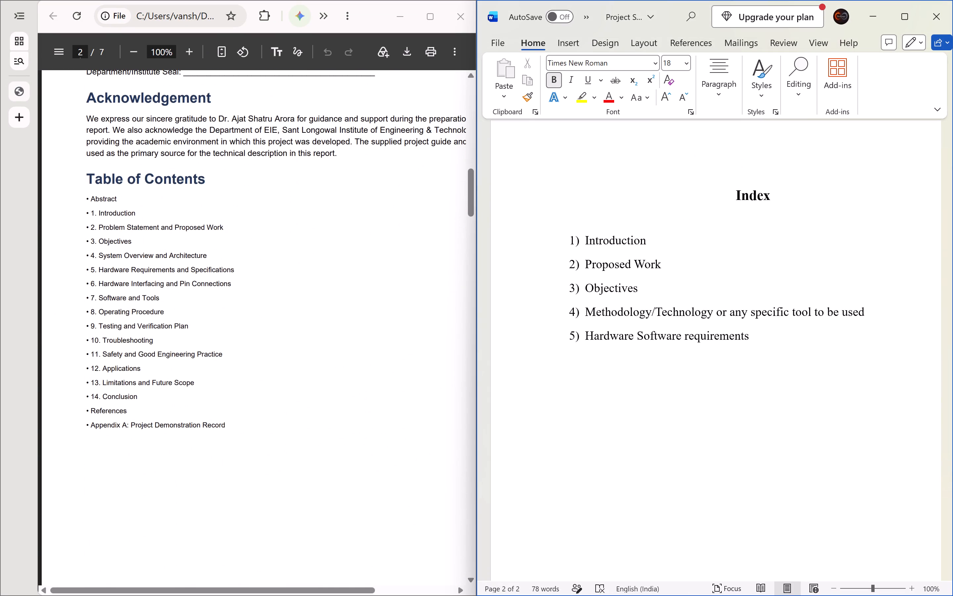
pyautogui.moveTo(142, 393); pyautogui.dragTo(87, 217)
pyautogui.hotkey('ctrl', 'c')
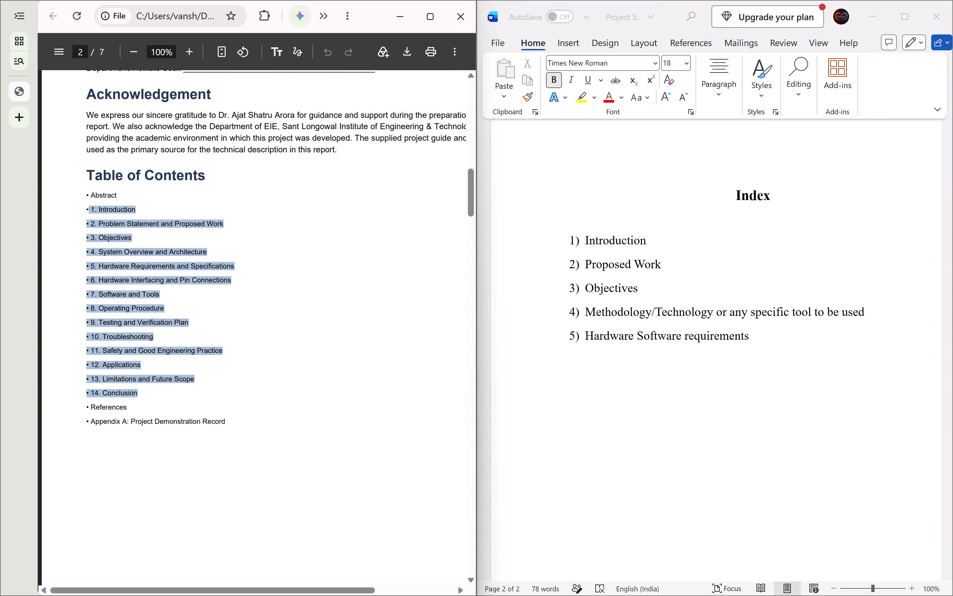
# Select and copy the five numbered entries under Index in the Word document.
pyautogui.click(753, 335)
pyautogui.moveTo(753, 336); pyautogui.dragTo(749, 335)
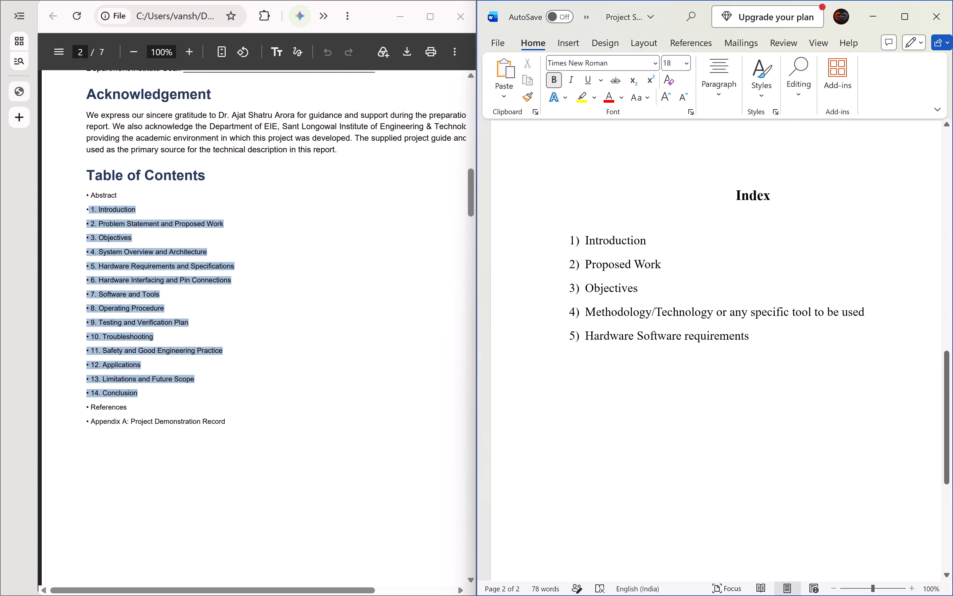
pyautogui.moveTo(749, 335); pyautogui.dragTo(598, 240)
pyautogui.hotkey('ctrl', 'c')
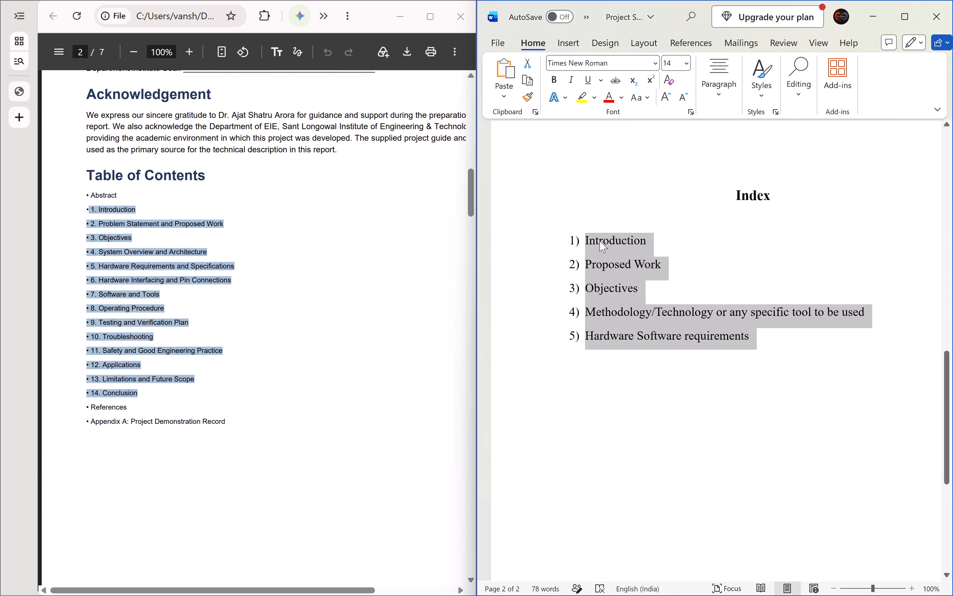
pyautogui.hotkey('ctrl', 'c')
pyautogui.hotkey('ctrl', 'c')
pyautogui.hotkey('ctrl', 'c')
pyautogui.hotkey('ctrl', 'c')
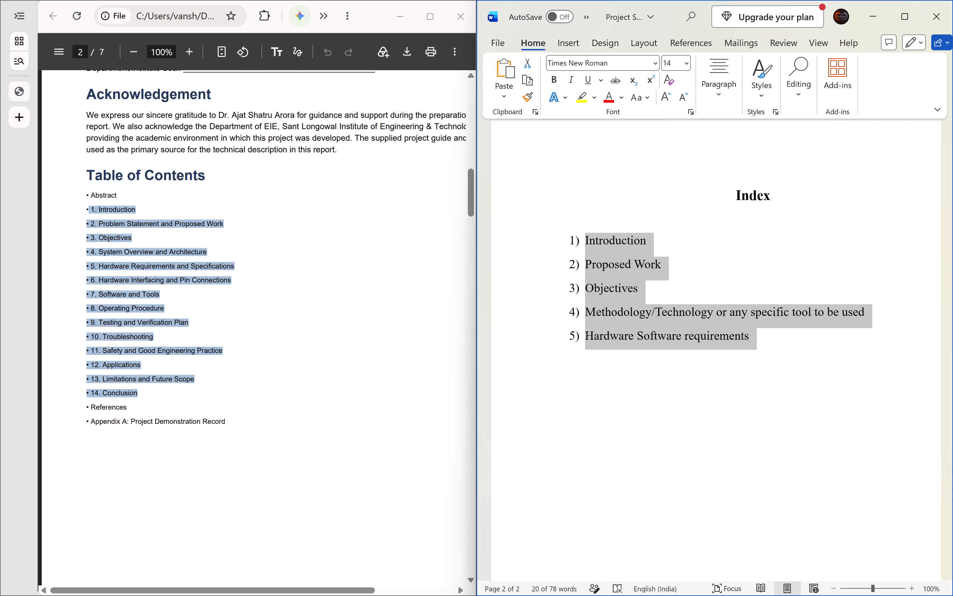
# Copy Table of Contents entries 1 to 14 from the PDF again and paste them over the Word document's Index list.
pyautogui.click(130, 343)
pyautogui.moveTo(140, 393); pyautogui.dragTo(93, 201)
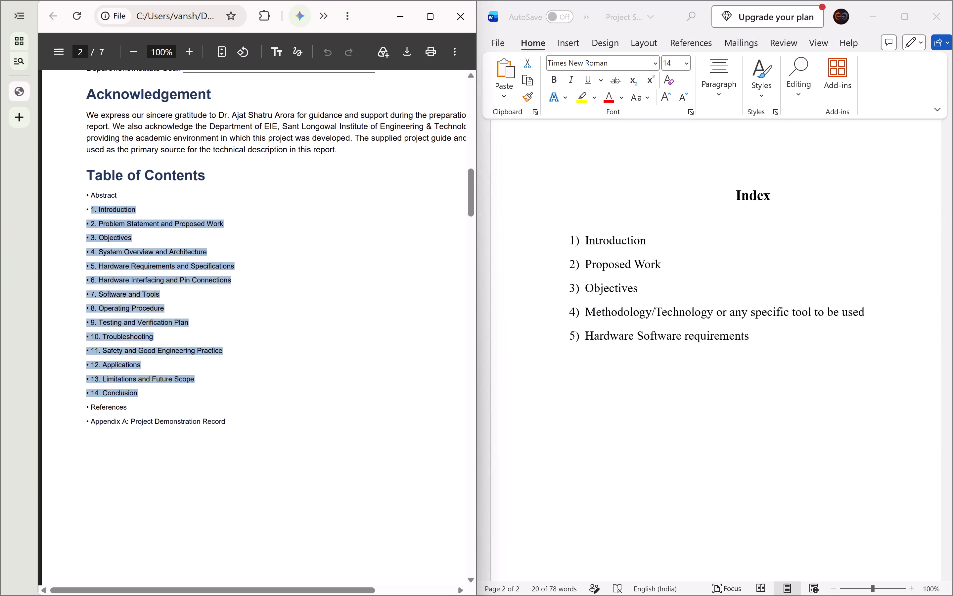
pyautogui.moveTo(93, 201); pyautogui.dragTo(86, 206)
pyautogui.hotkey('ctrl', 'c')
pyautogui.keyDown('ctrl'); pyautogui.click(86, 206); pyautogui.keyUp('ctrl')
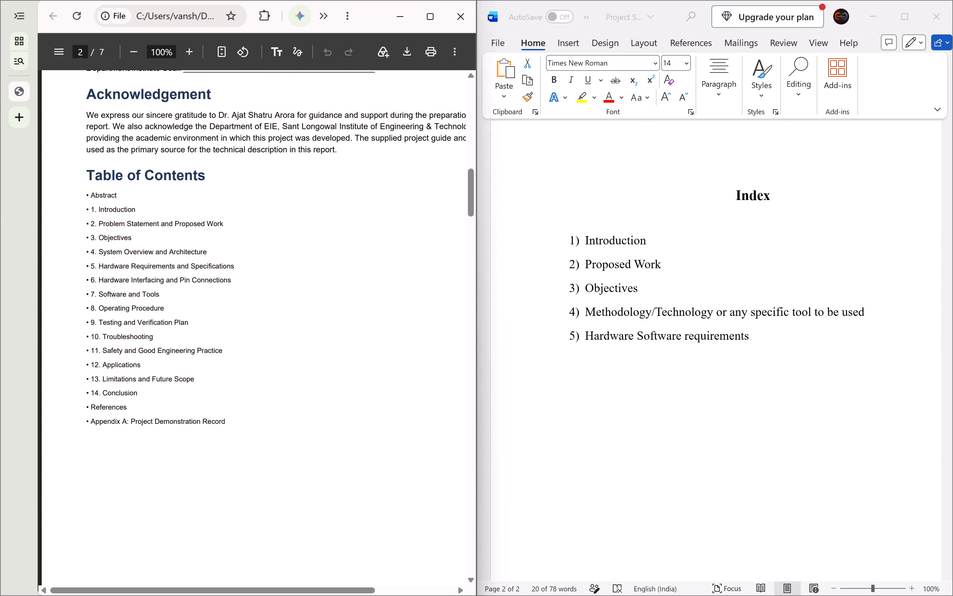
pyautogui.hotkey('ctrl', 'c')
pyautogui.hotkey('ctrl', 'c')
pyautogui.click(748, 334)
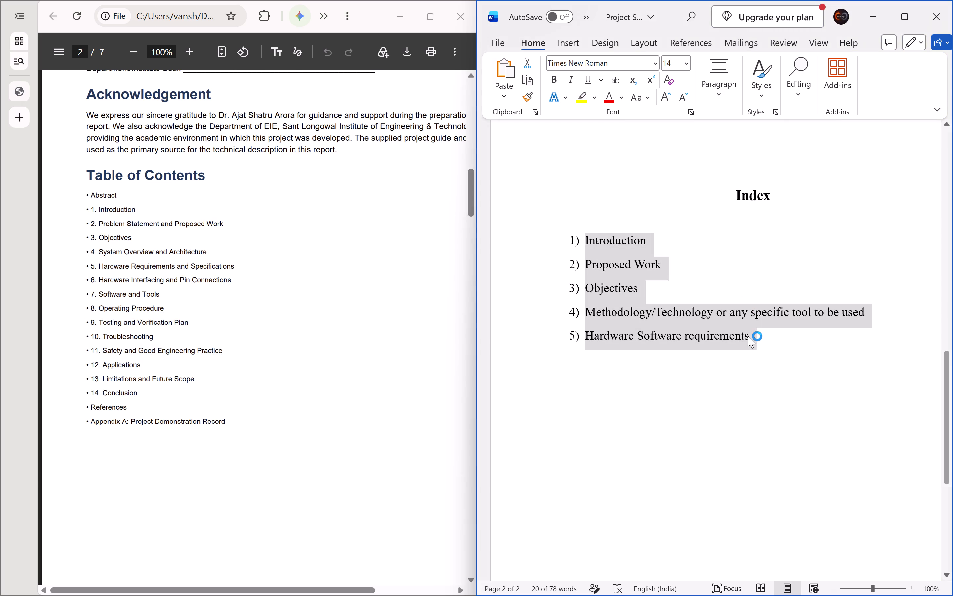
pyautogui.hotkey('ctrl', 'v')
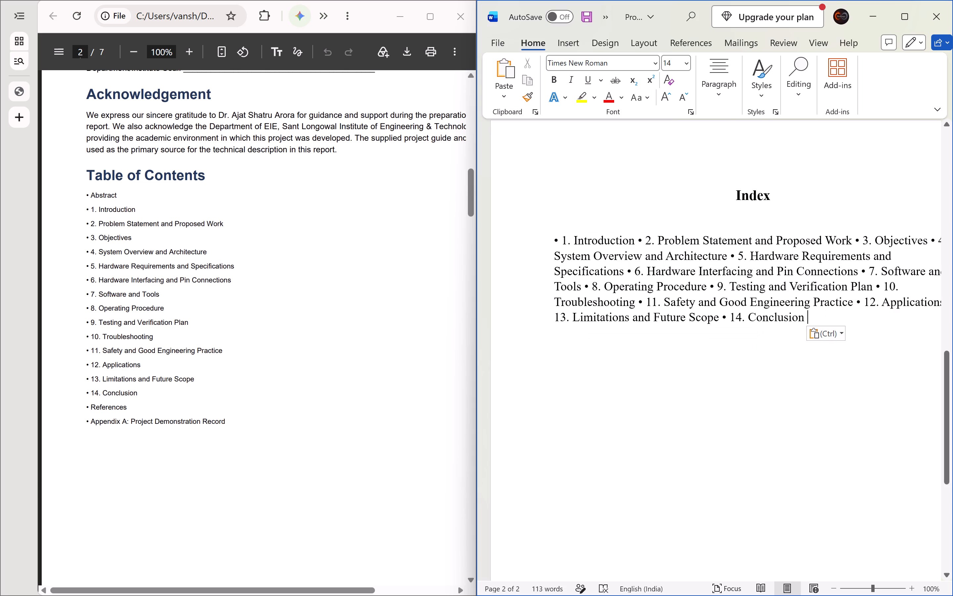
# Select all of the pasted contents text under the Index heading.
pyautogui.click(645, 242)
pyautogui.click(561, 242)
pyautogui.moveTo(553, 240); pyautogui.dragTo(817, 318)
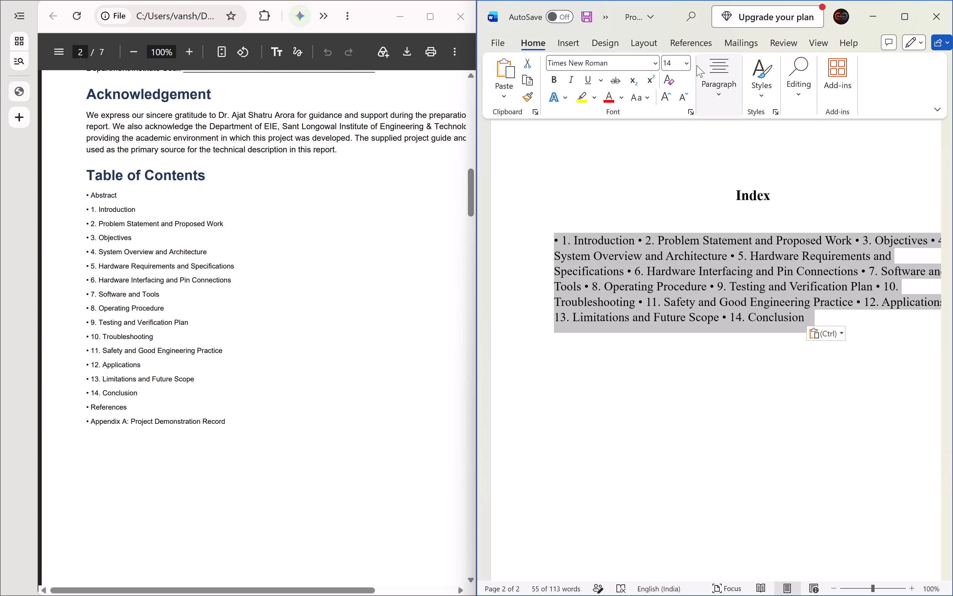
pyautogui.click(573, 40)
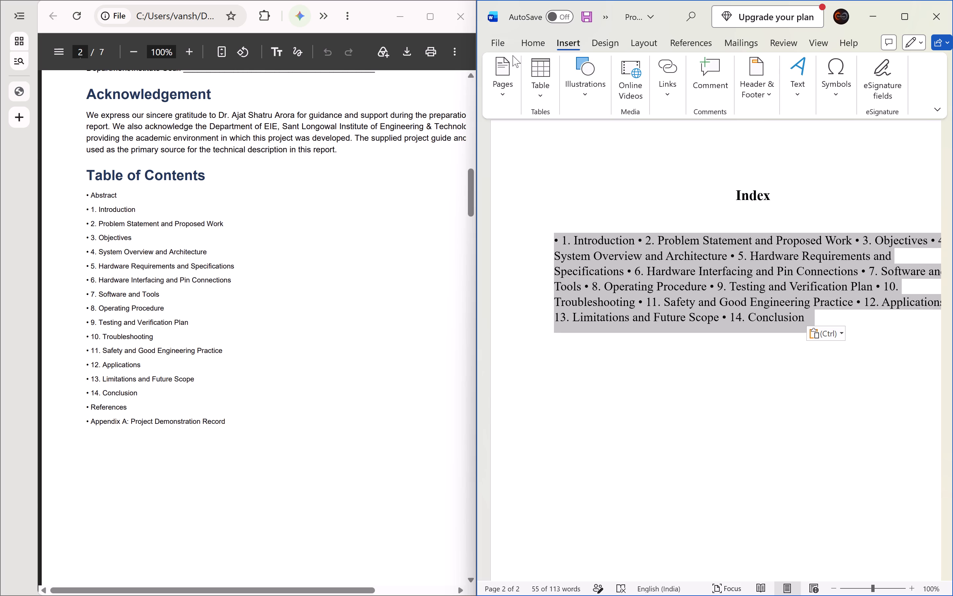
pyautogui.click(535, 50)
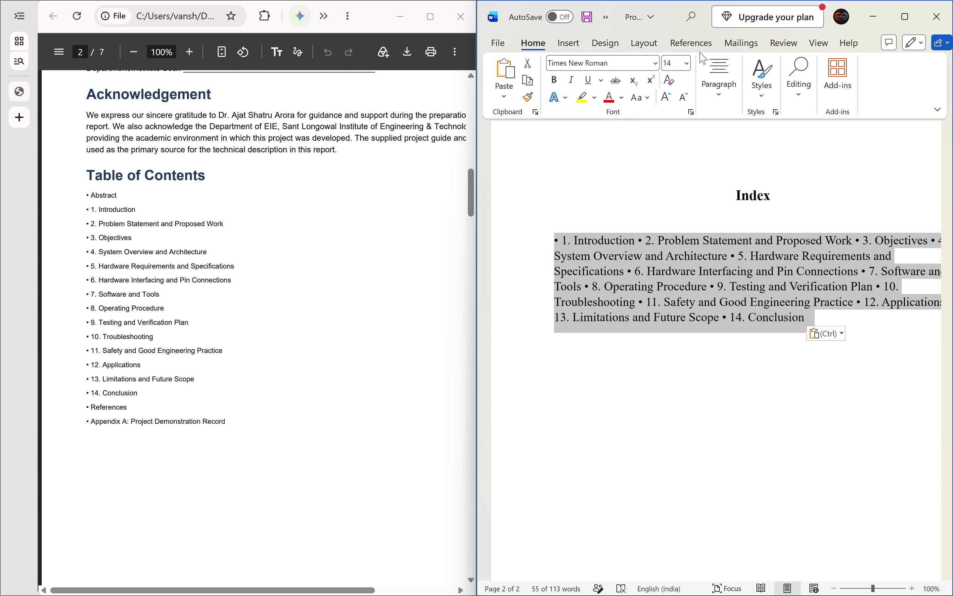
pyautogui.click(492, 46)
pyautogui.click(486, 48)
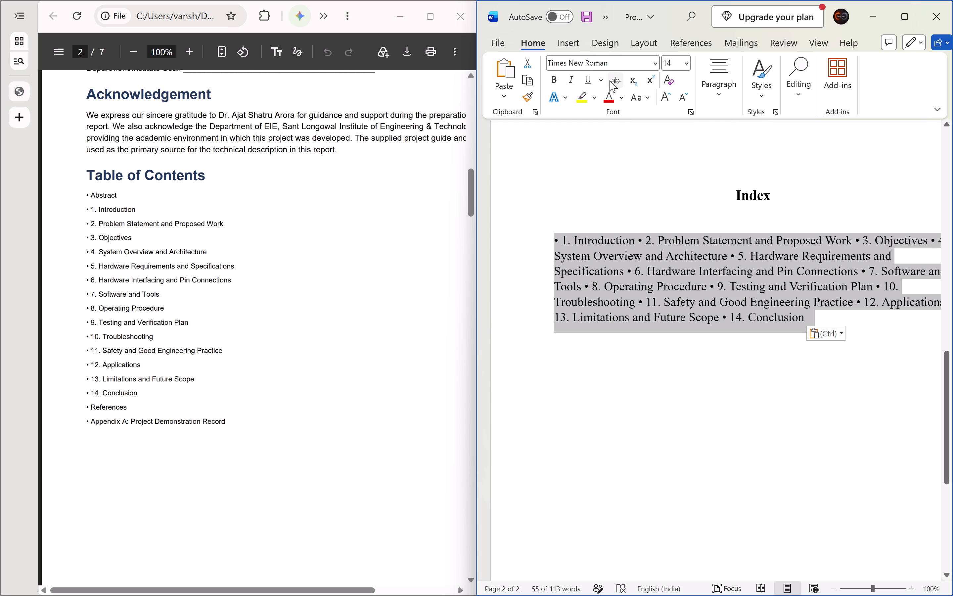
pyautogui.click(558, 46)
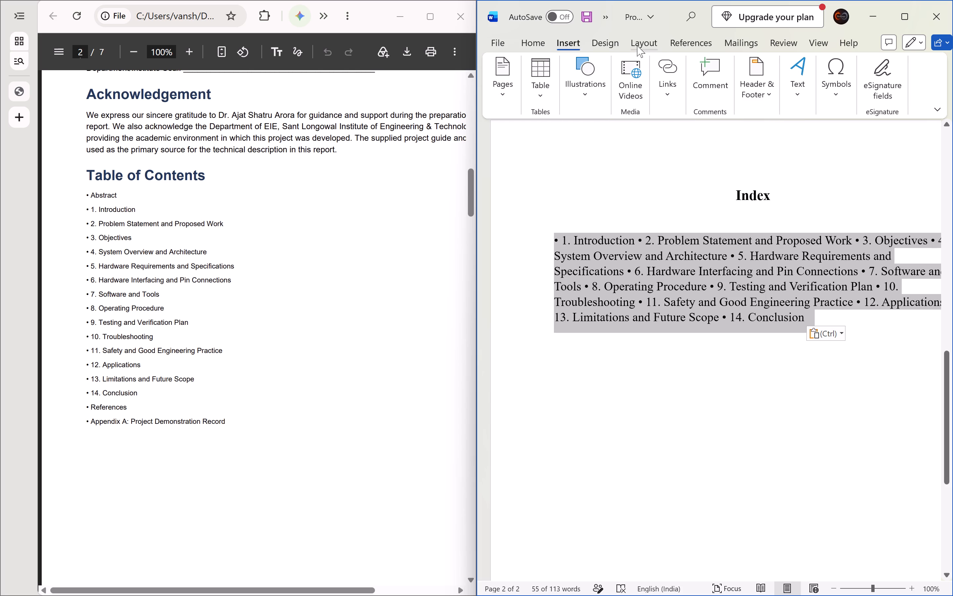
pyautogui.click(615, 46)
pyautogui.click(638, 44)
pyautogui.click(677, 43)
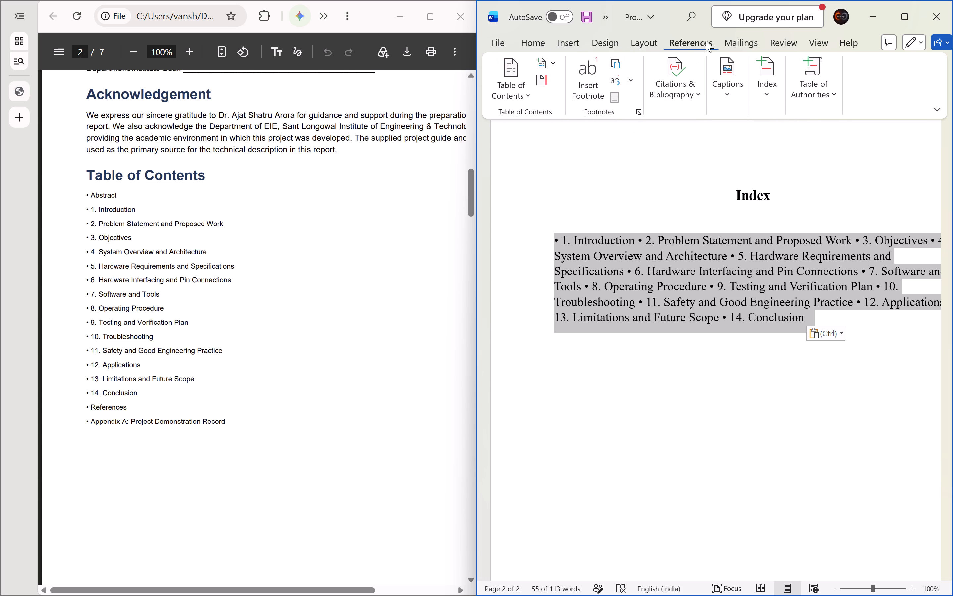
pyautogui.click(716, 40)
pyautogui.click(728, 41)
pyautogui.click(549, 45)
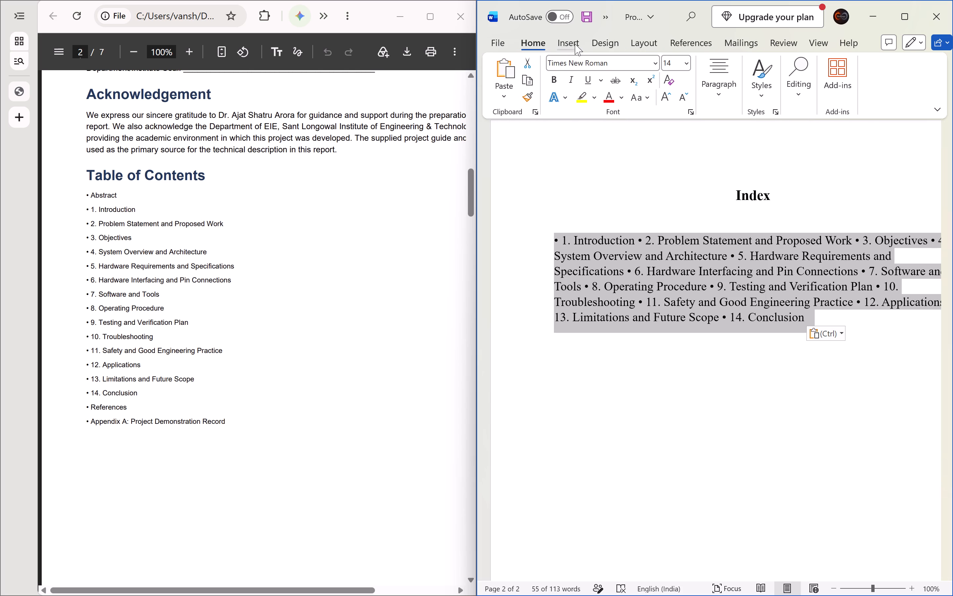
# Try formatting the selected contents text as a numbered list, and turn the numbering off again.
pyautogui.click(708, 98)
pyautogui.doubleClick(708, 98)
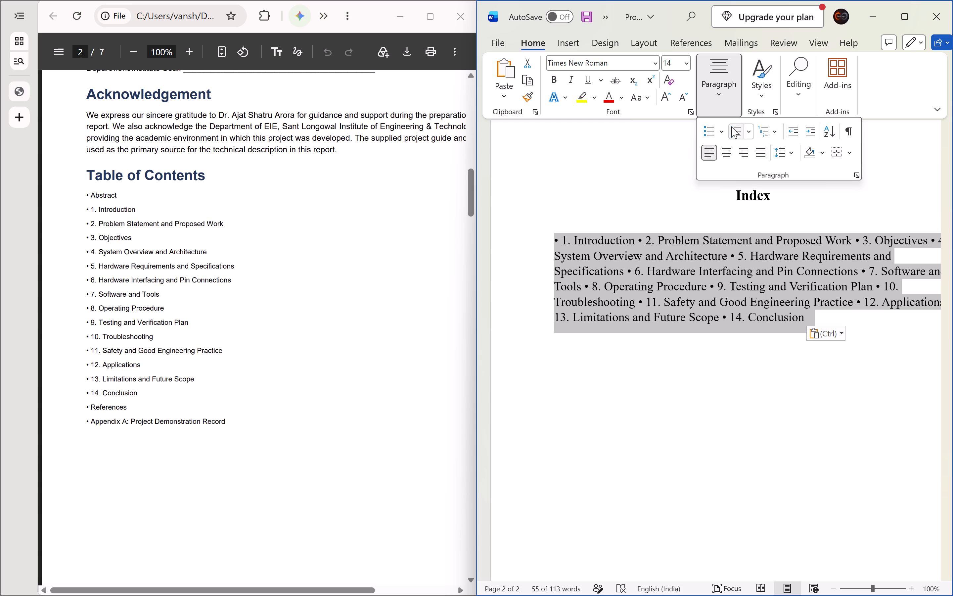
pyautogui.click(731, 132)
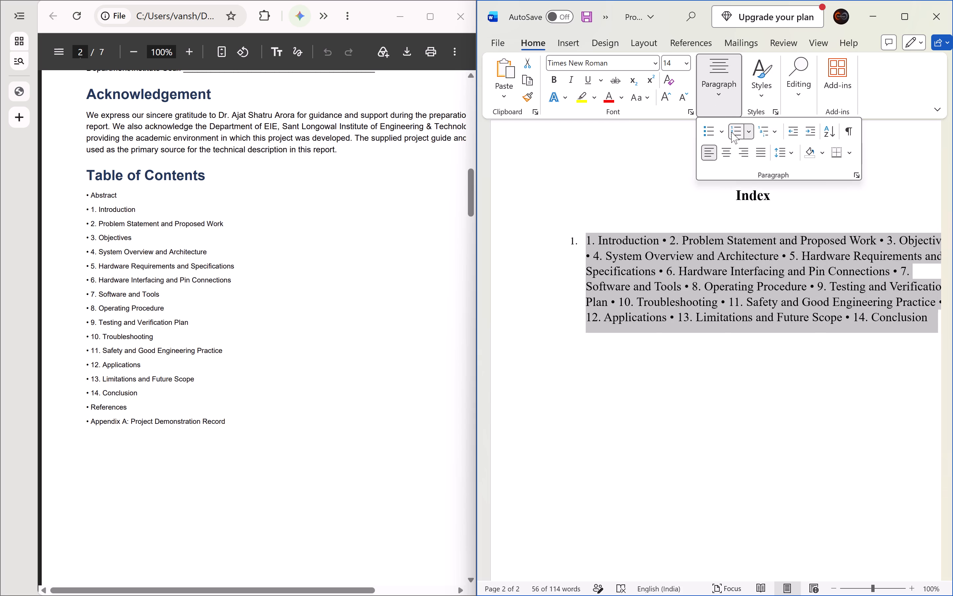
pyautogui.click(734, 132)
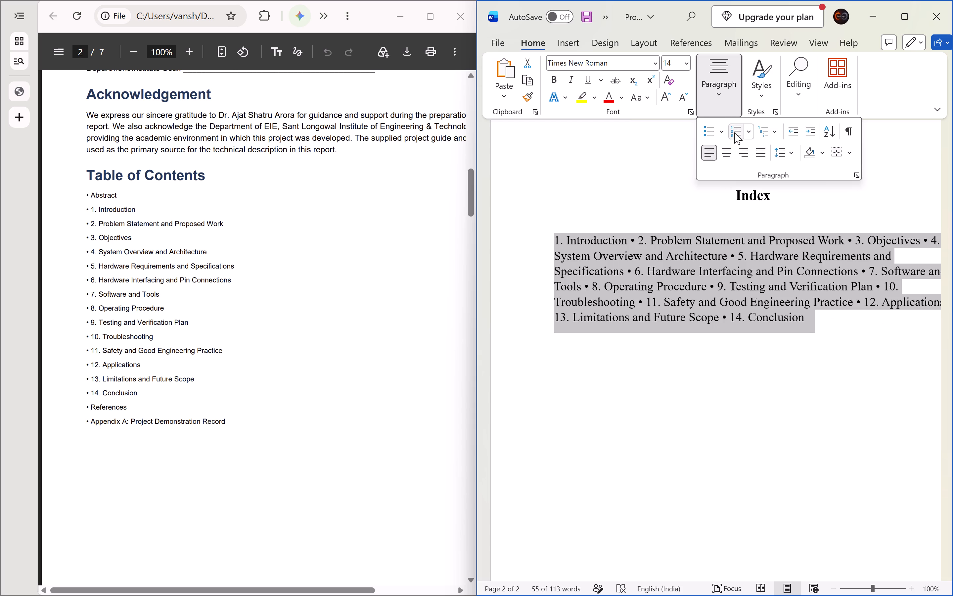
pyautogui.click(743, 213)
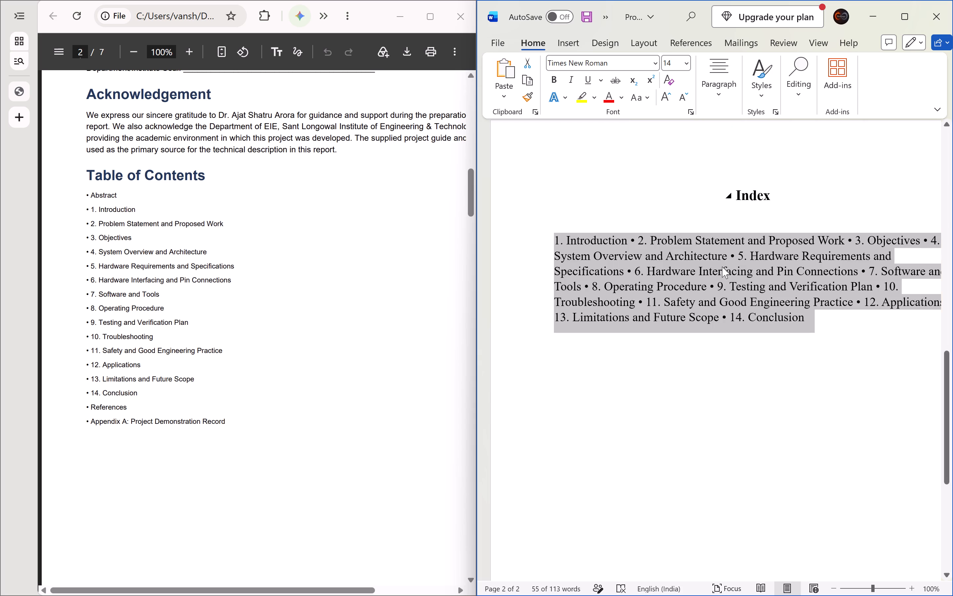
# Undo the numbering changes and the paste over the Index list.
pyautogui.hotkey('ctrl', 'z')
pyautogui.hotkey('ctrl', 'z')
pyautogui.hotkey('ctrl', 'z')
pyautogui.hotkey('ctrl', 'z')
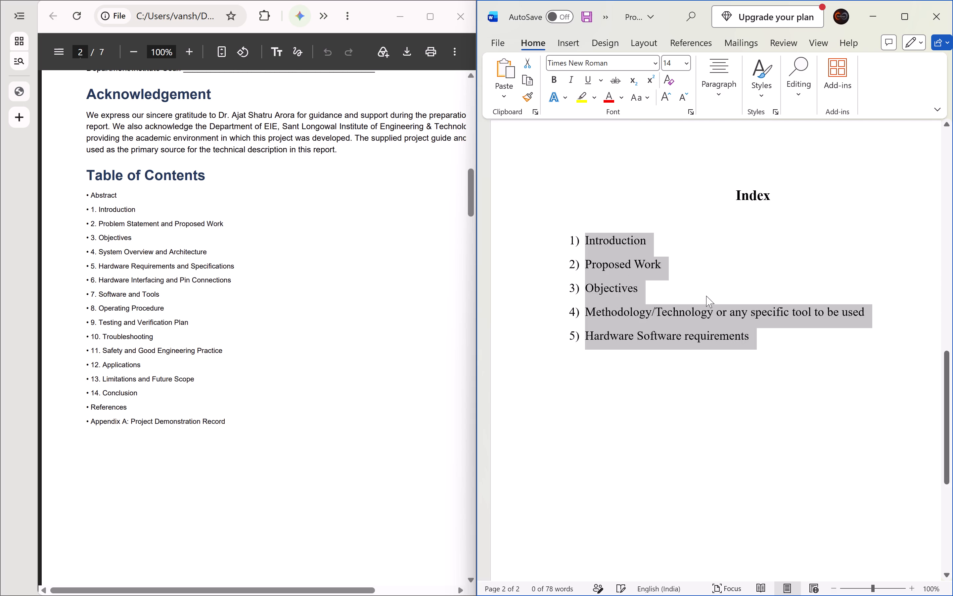
# Insert a blank page after the end of the Index page in the Word document.
pyautogui.click(700, 428)
pyautogui.scroll(-2, 276, 304)
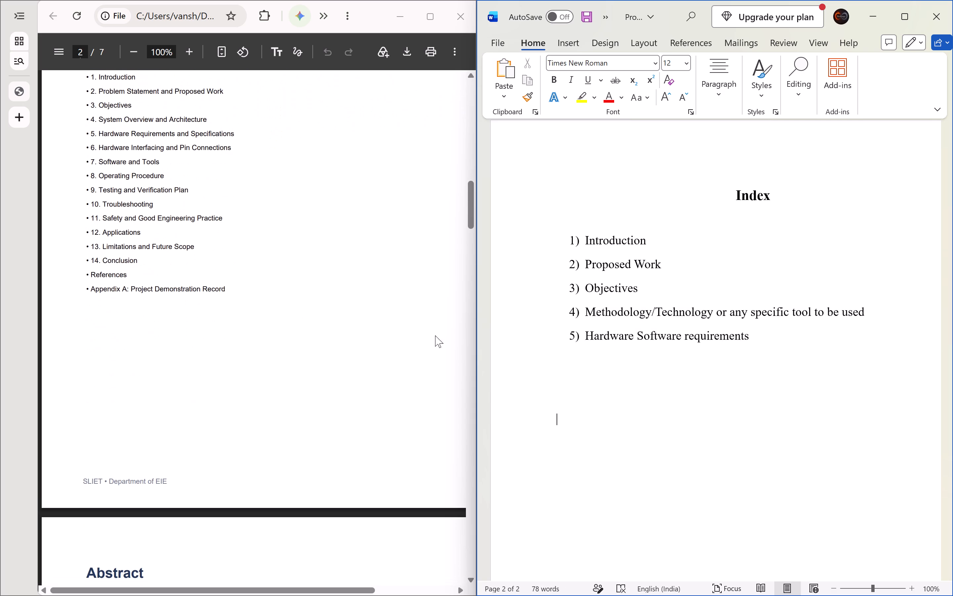
pyautogui.scroll(9, 550, 338)
pyautogui.scroll(-11, 558, 336)
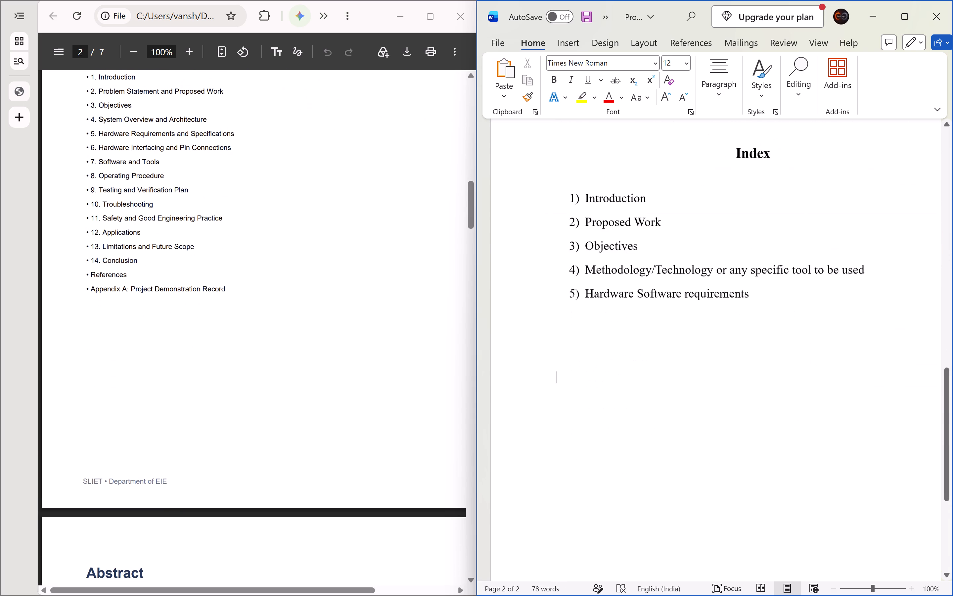
pyautogui.scroll(-11, 562, 336)
pyautogui.click(651, 548)
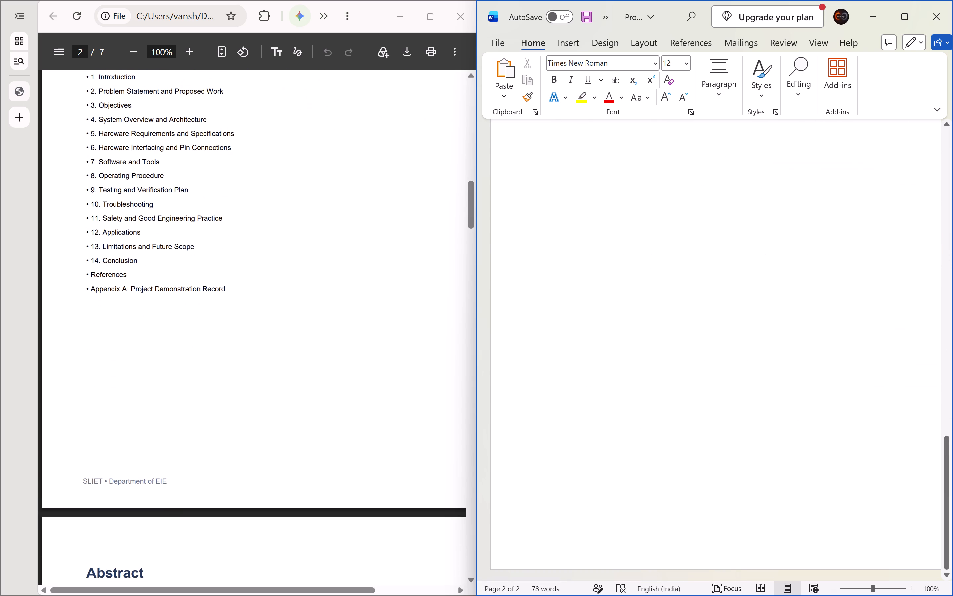
pyautogui.click(498, 34)
pyautogui.click(494, 48)
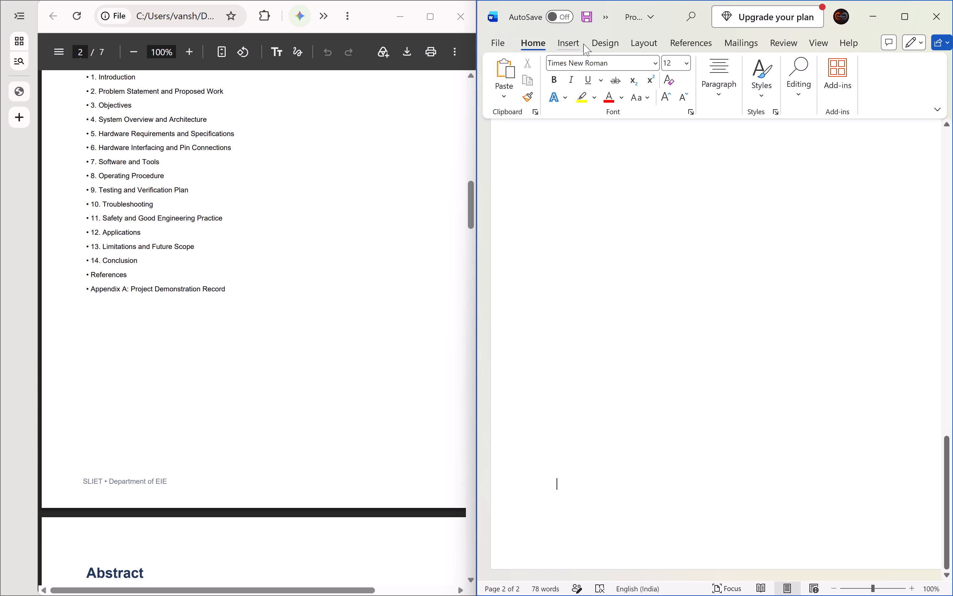
pyautogui.click(579, 43)
pyautogui.click(501, 87)
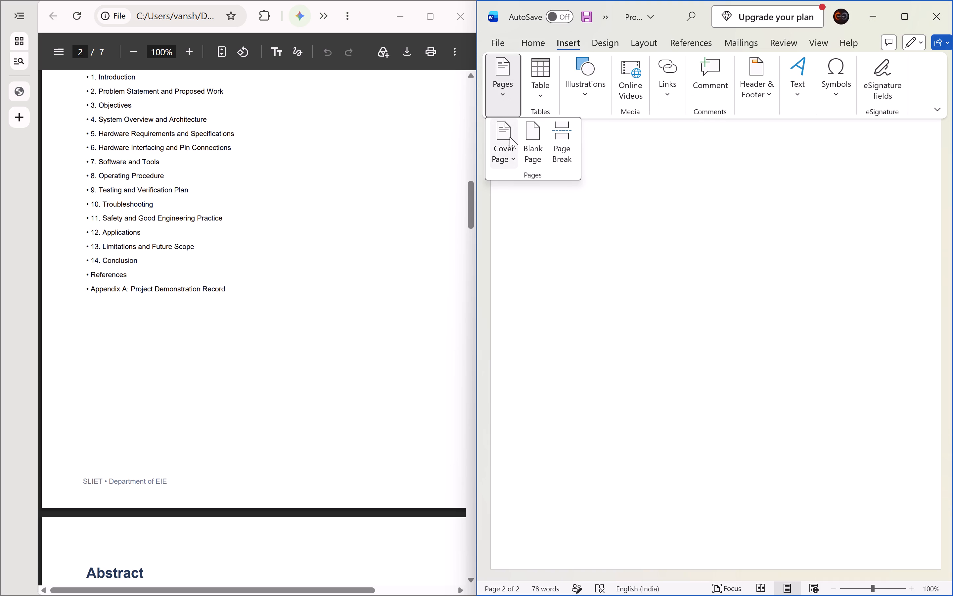
pyautogui.click(527, 148)
pyautogui.scroll(7, 589, 236)
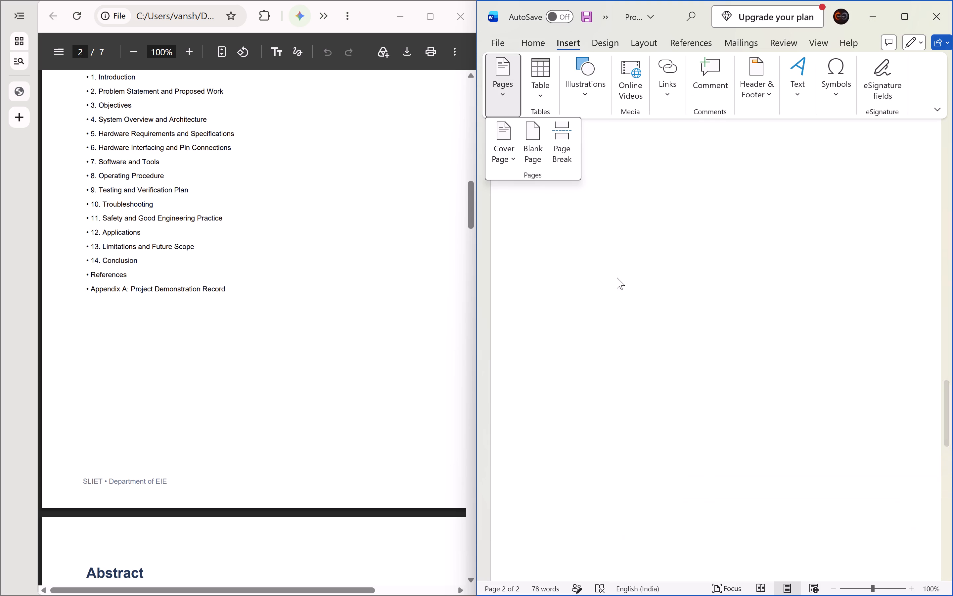
pyautogui.scroll(5, 617, 277)
pyautogui.click(627, 292)
# Copy the whole "1. Introduction" section from the PDF report and paste it onto the new page after the Index in Word.
pyautogui.scroll(20, 635, 292)
pyautogui.scroll(3, 635, 292)
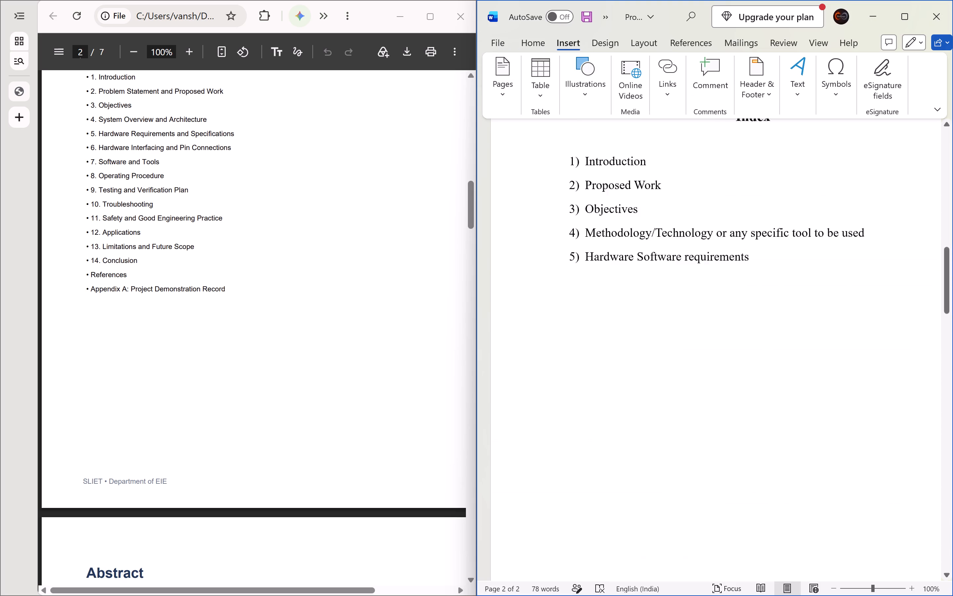
pyautogui.scroll(-17, 636, 293)
pyautogui.click(715, 357)
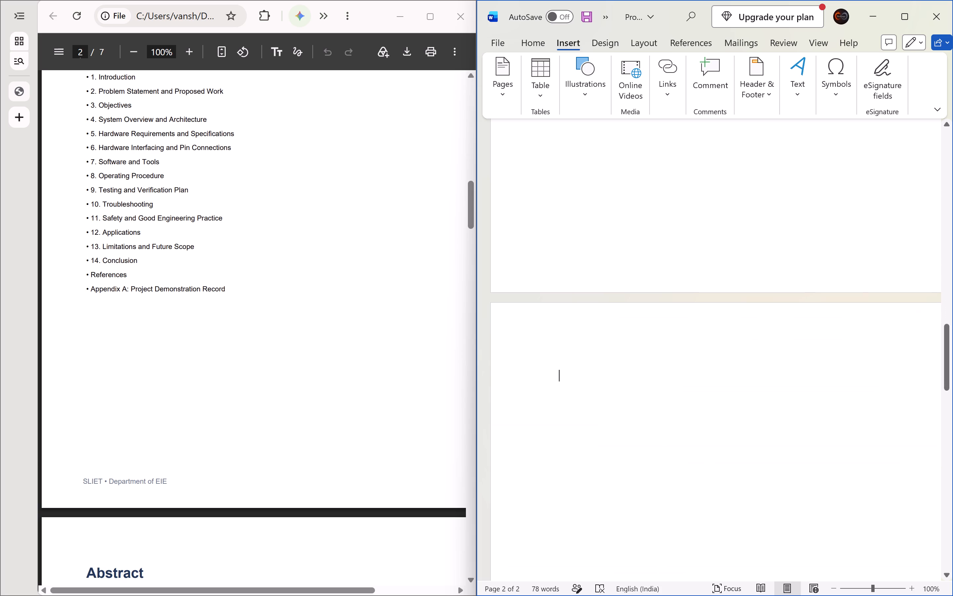
pyautogui.scroll(-5, 199, 266)
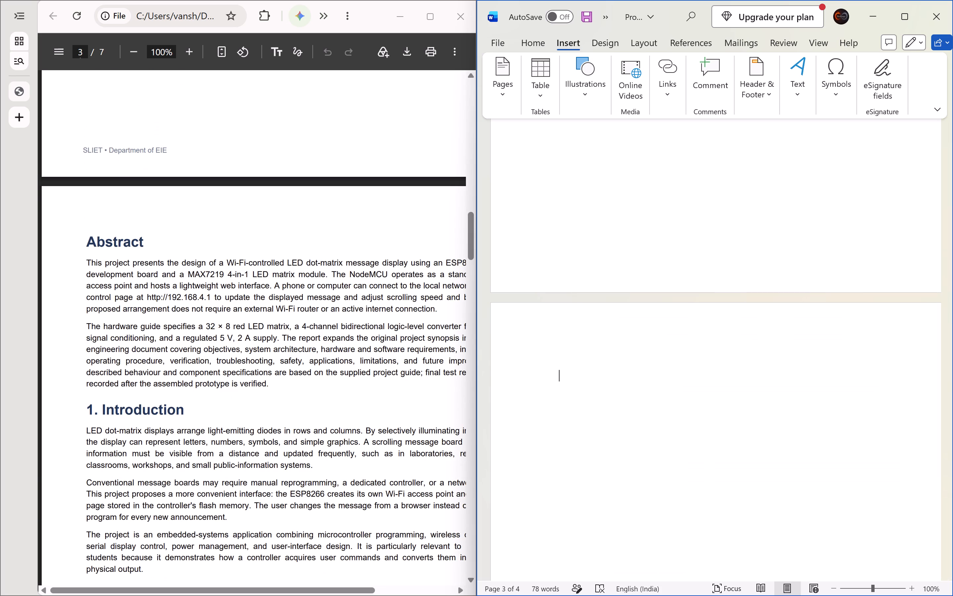
pyautogui.moveTo(84, 408); pyautogui.dragTo(144, 377)
pyautogui.scroll(-3, 138, 436)
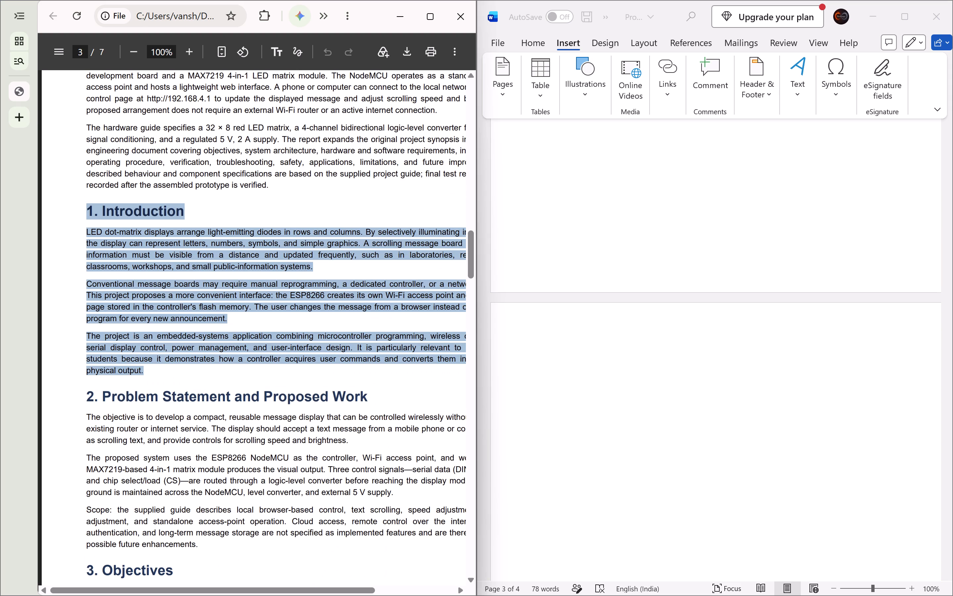
pyautogui.moveTo(144, 377); pyautogui.dragTo(146, 375)
pyautogui.hotkey('ctrl', 'c')
pyautogui.click(616, 366)
pyautogui.hotkey('ctrl', 'v')
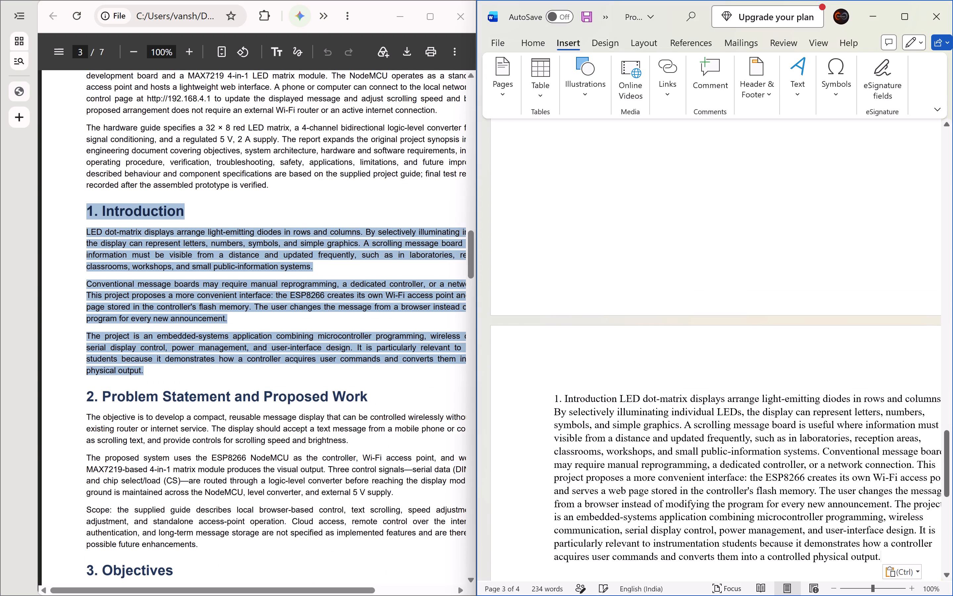
# Put the "1. Introduction" heading on its own line above the body text, as plain text without automatic list numbering.
pyautogui.scroll(4, 614, 374)
pyautogui.scroll(-7, 614, 374)
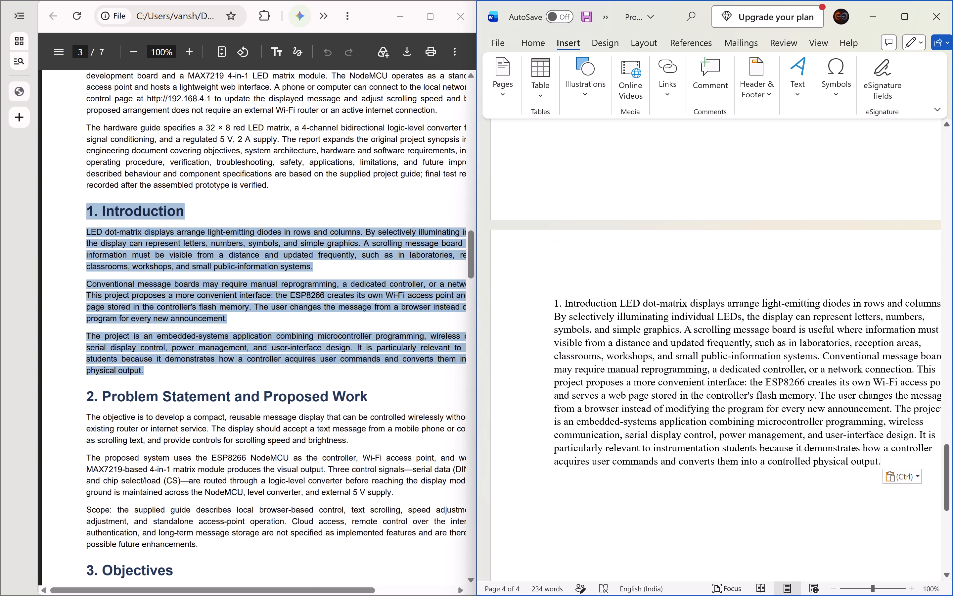
pyautogui.click(618, 303)
pyautogui.press('Return')
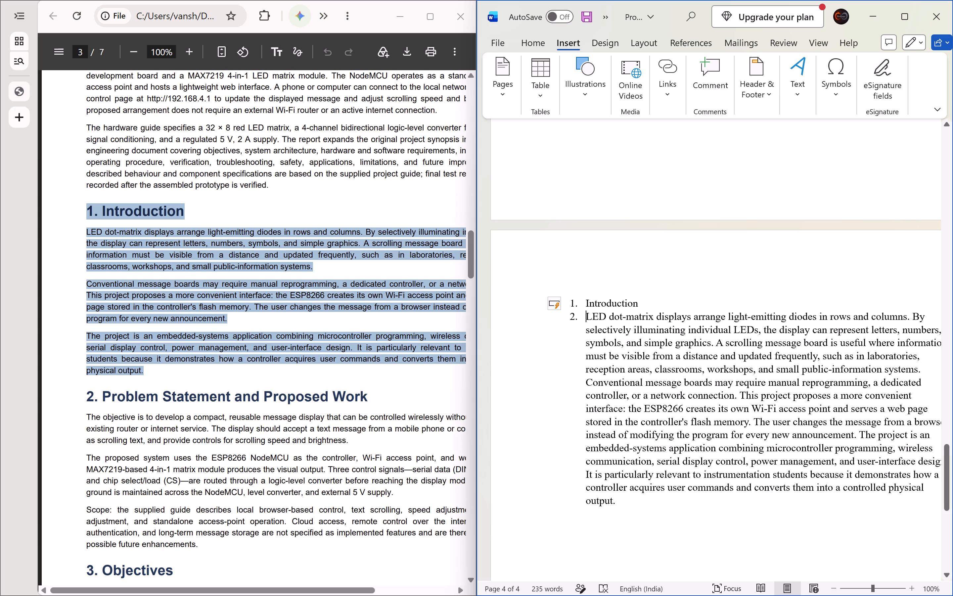
pyautogui.press('Return')
pyautogui.moveTo(581, 329); pyautogui.dragTo(568, 318)
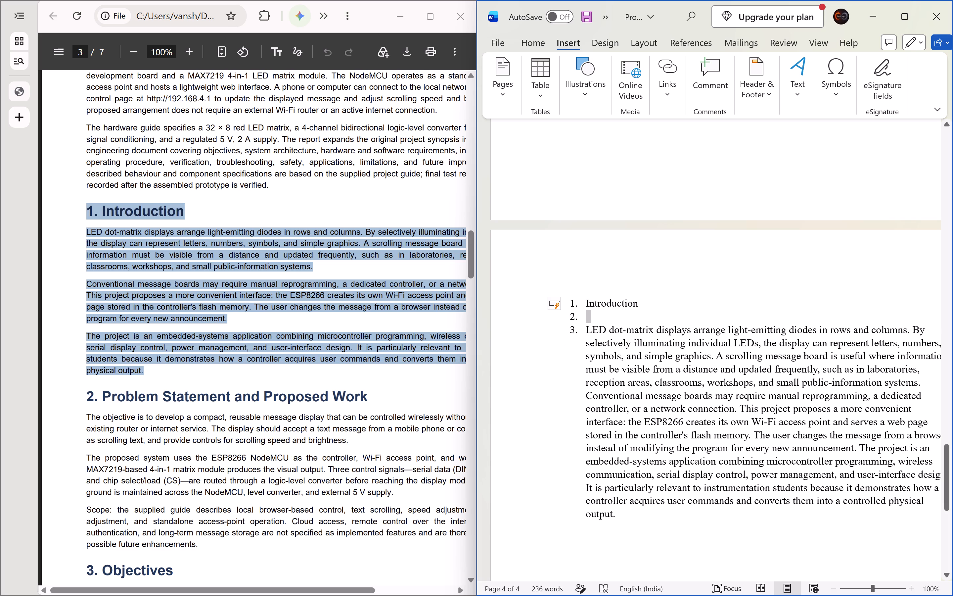
pyautogui.moveTo(568, 318); pyautogui.dragTo(570, 320)
pyautogui.click(580, 332)
pyautogui.hotkey('ctrl', 'z')
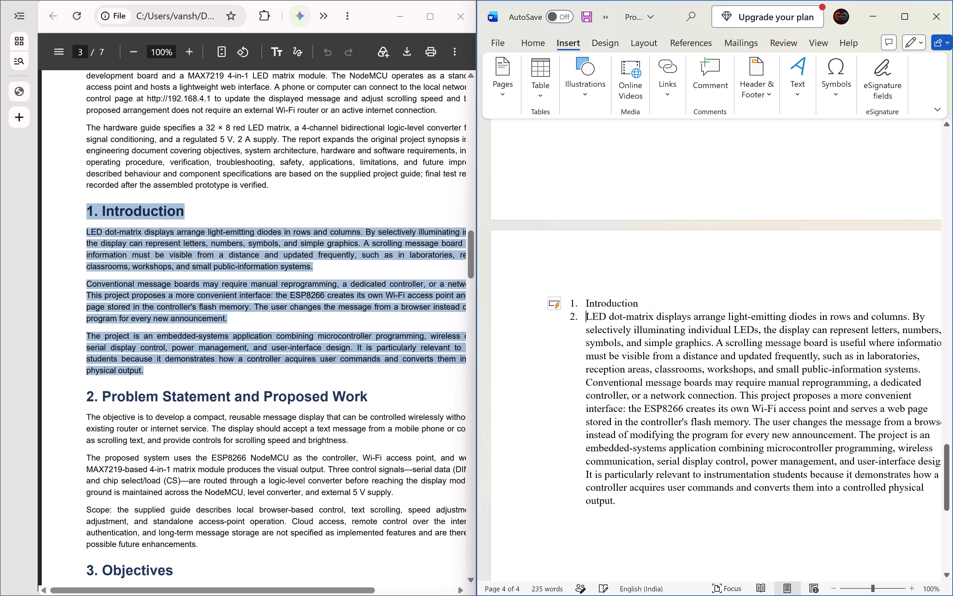
pyautogui.hotkey('ctrl', 'z')
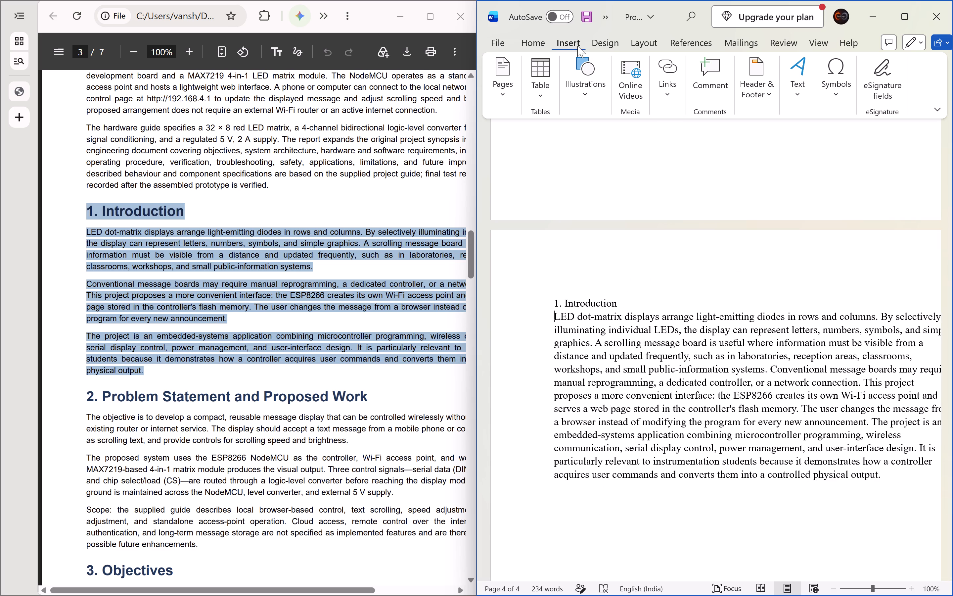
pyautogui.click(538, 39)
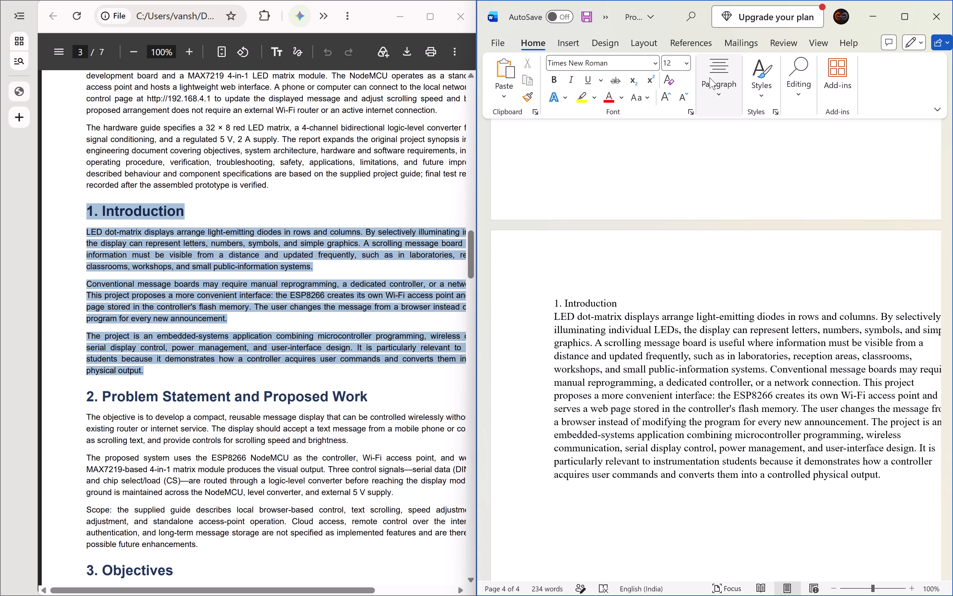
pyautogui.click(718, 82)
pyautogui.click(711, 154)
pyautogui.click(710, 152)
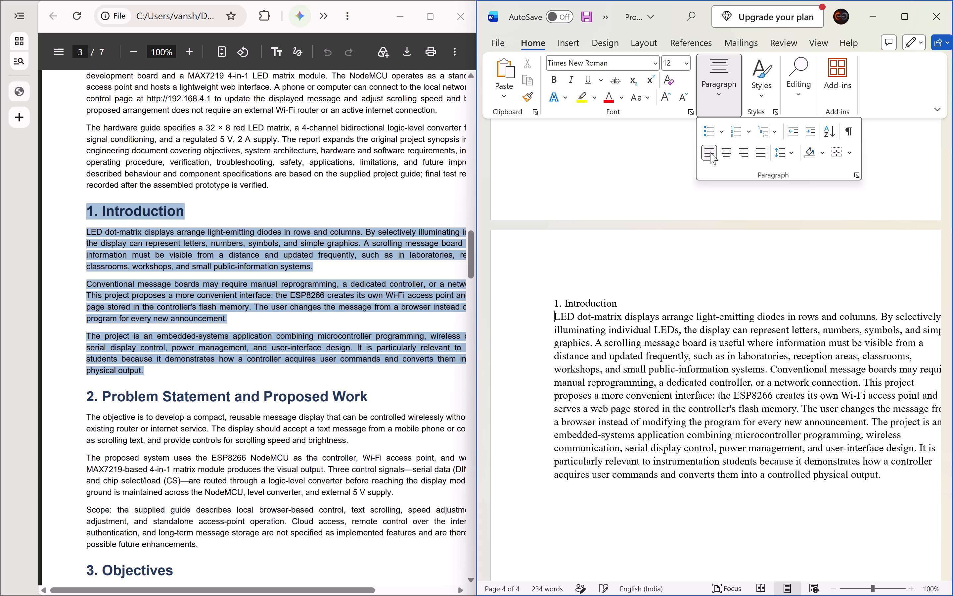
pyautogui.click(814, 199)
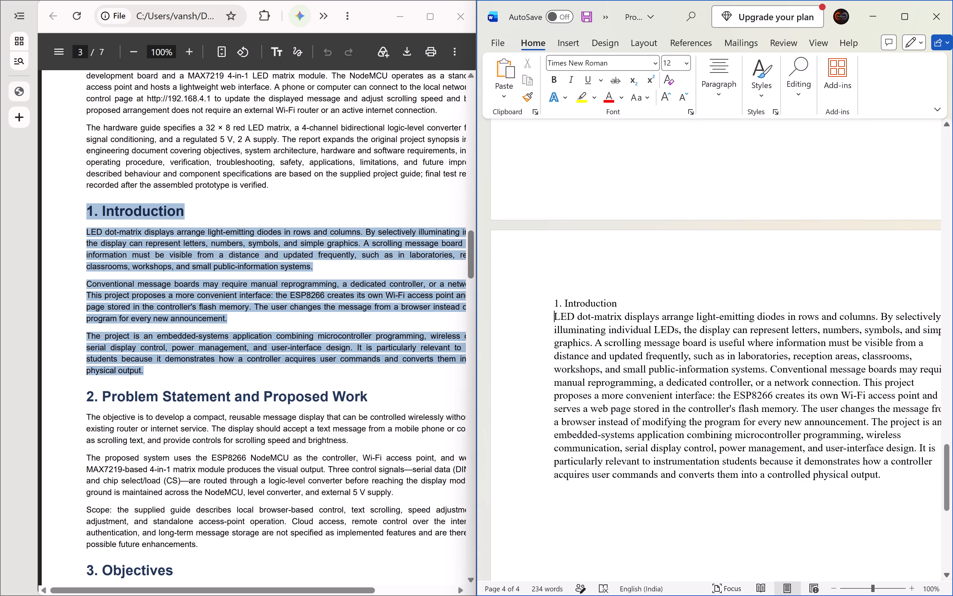
# Enlarge the "1. Introduction" heading to 18 pt and centre it above the body text.
pyautogui.moveTo(626, 305); pyautogui.dragTo(545, 307)
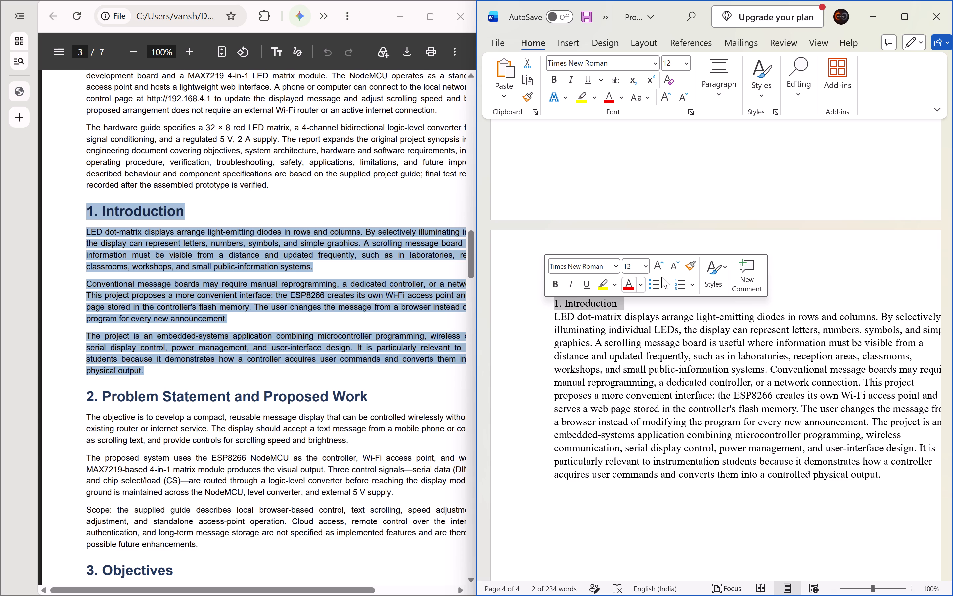
pyautogui.doubleClick(662, 264)
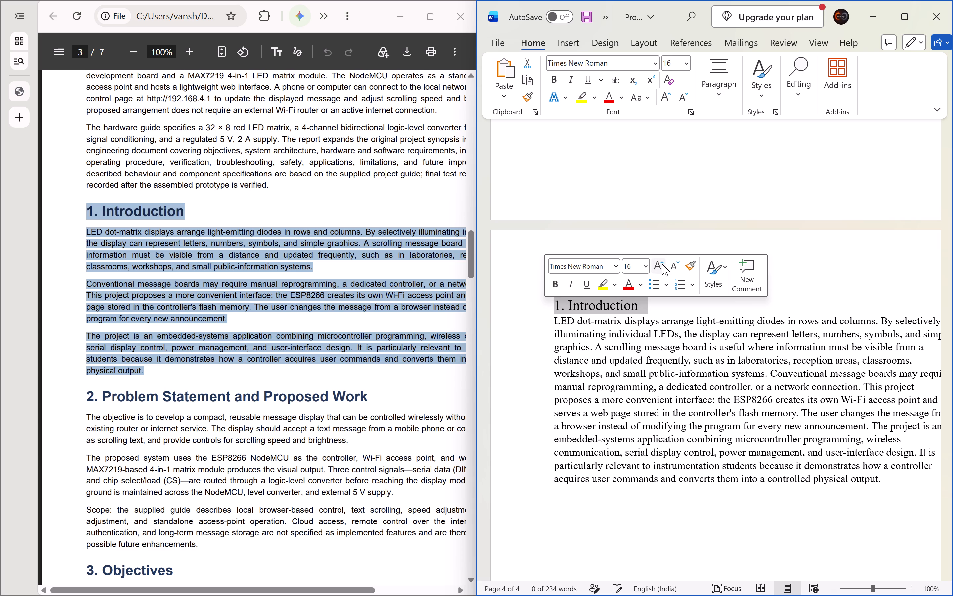
pyautogui.click(662, 264)
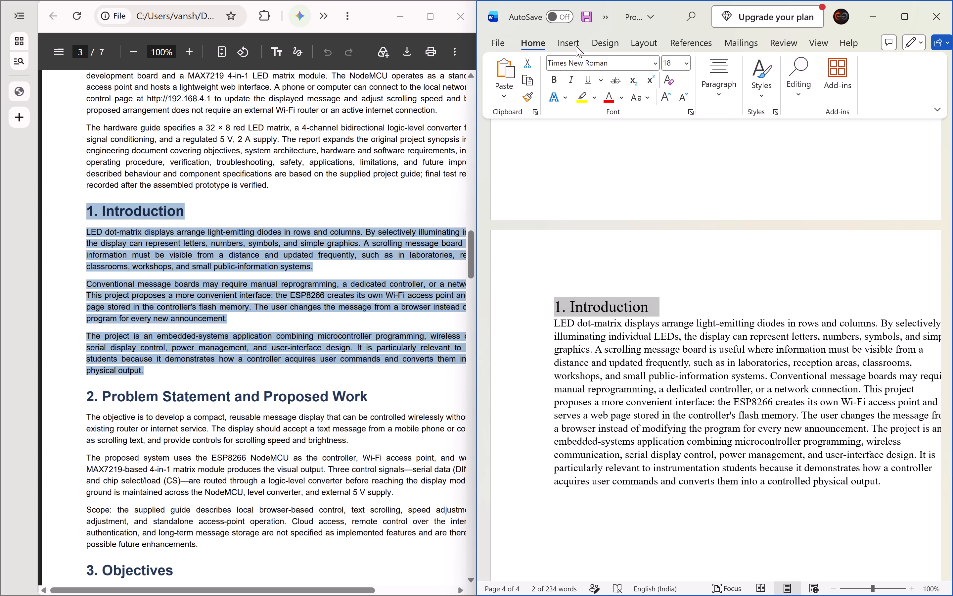
pyautogui.click(706, 92)
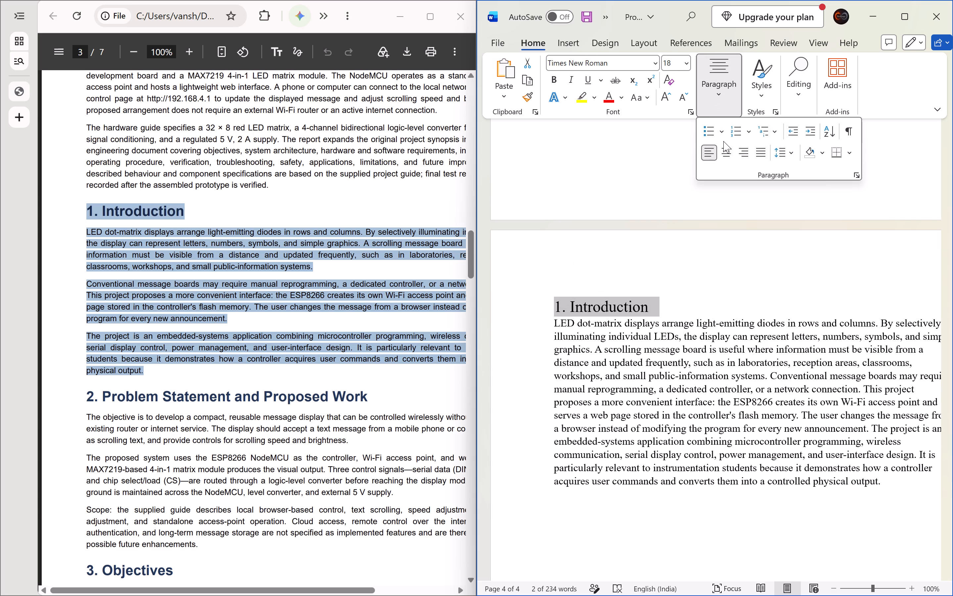
pyautogui.click(725, 146)
pyautogui.click(629, 268)
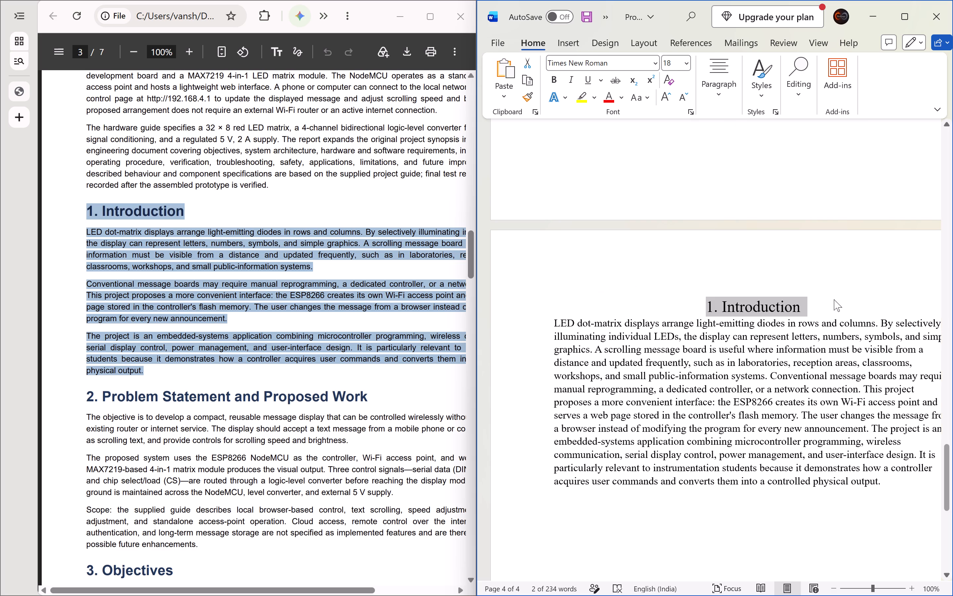
# Add a blank line between the "1. Introduction" heading and its body text.
pyautogui.click(834, 305)
pyautogui.press('Return')
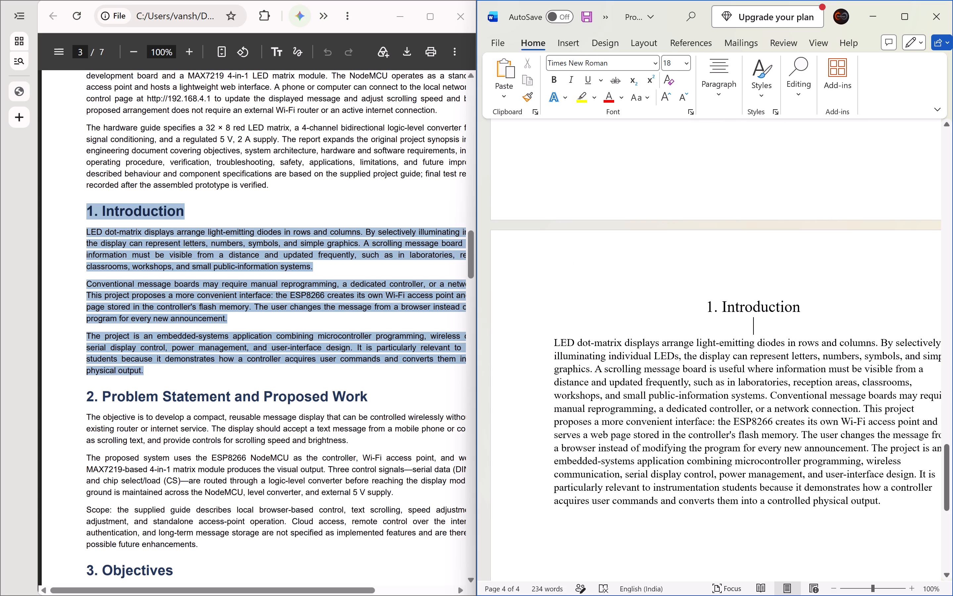
# Examine the font formatting of the Index heading as a reference for the section headings.
pyautogui.scroll(-1, 737, 337)
pyautogui.scroll(20, 737, 337)
pyautogui.scroll(6, 737, 337)
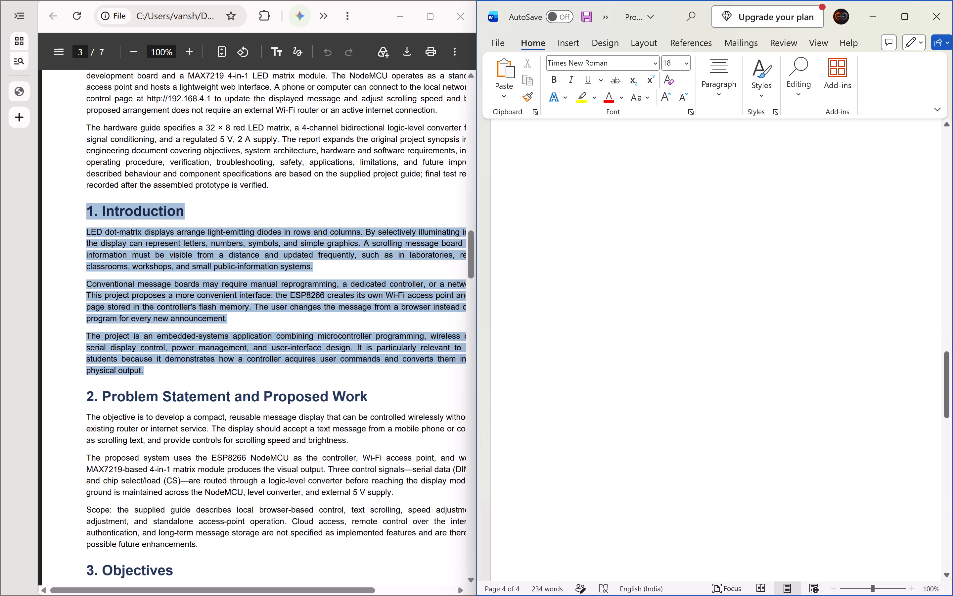
pyautogui.scroll(16, 736, 336)
pyautogui.scroll(6, 733, 327)
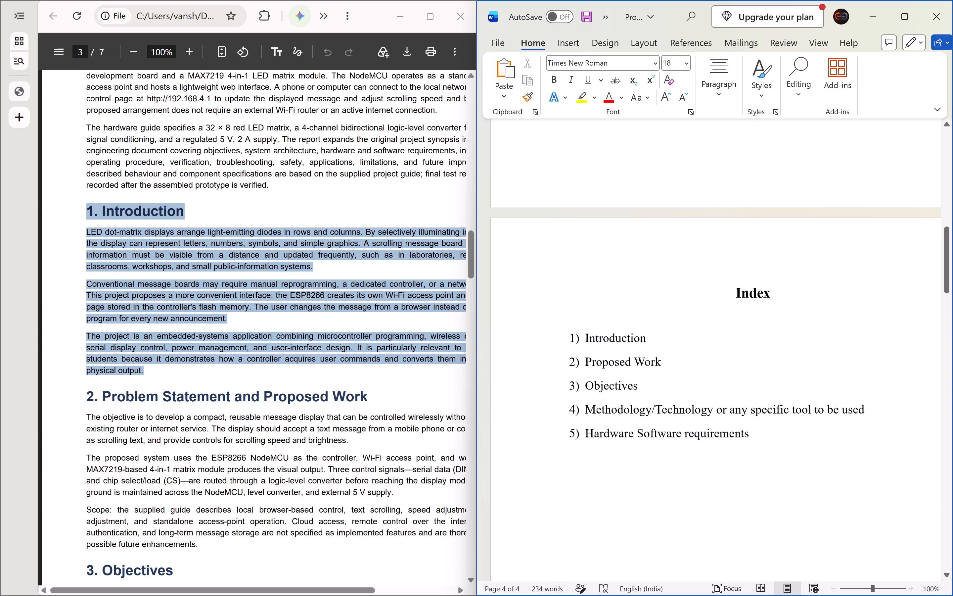
pyautogui.click(750, 290)
pyautogui.doubleClick(751, 291)
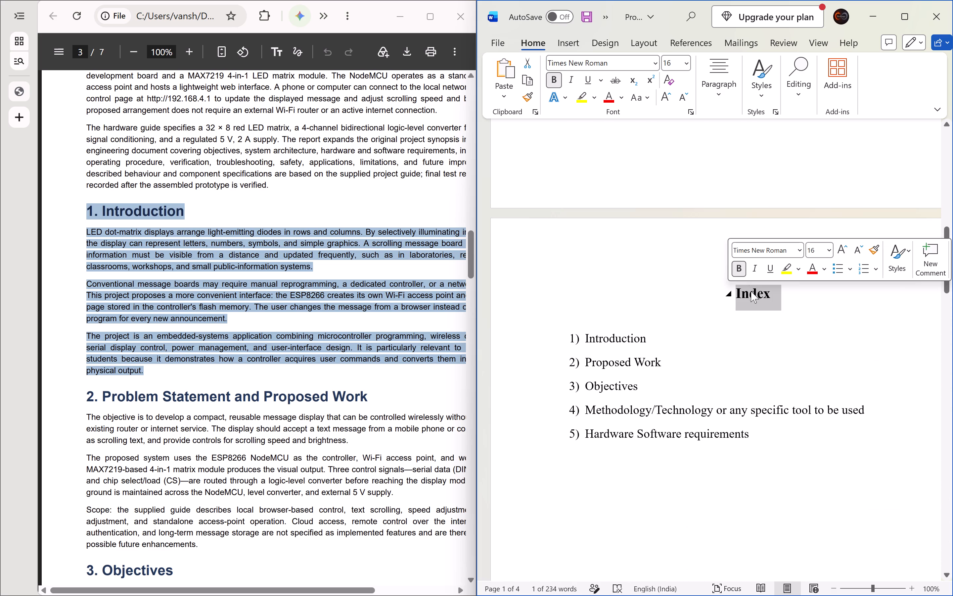
pyautogui.click(674, 290)
# Remove the empty page between the Index page and the Introduction page.
pyautogui.scroll(-12, 640, 298)
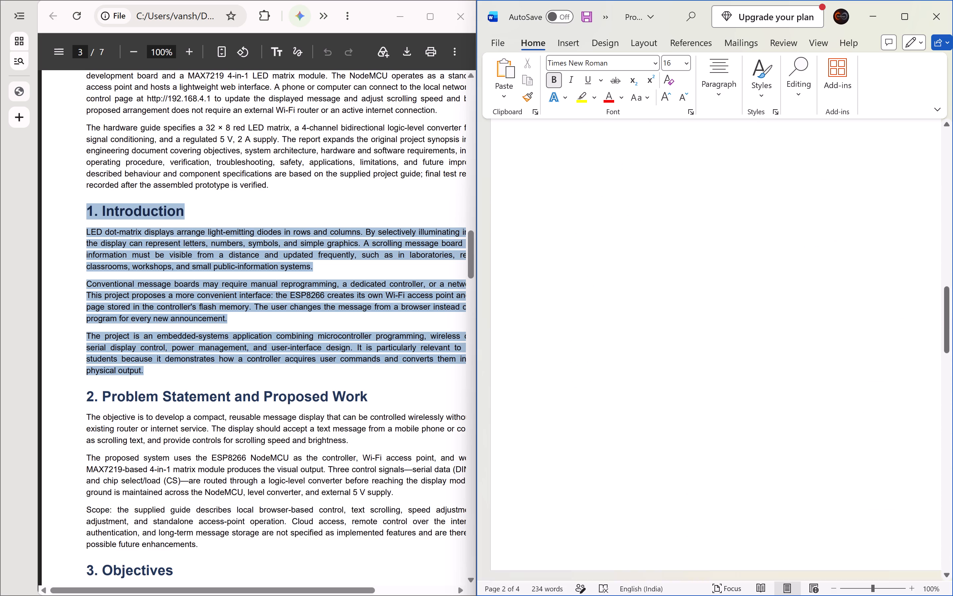
pyautogui.scroll(-17, 633, 316)
pyautogui.scroll(4, 679, 339)
pyautogui.scroll(-4, 613, 331)
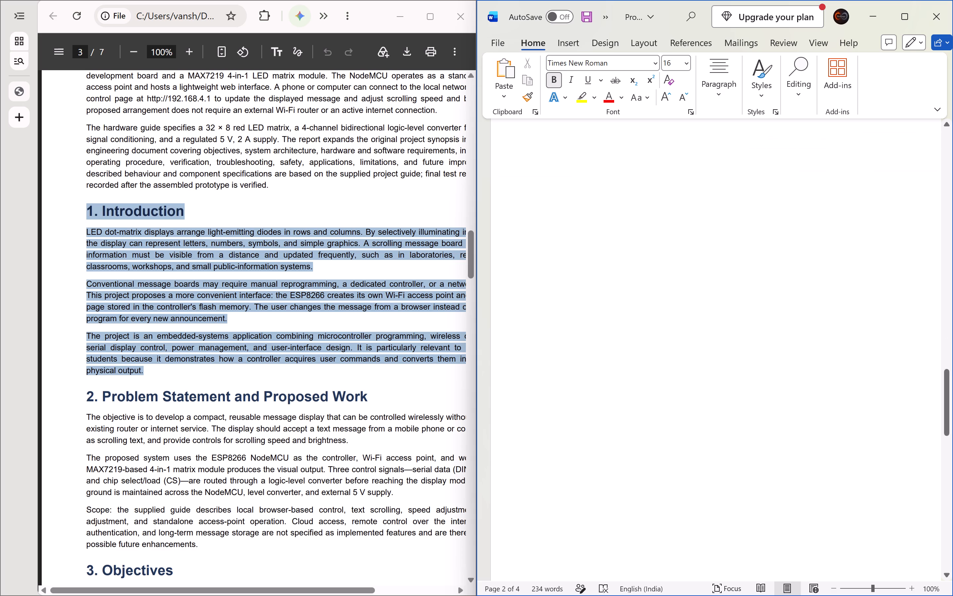
pyautogui.scroll(-10, 617, 326)
pyautogui.click(607, 351)
pyautogui.press('BackSpace')
pyautogui.scroll(12, 605, 351)
pyautogui.press('BackSpace')
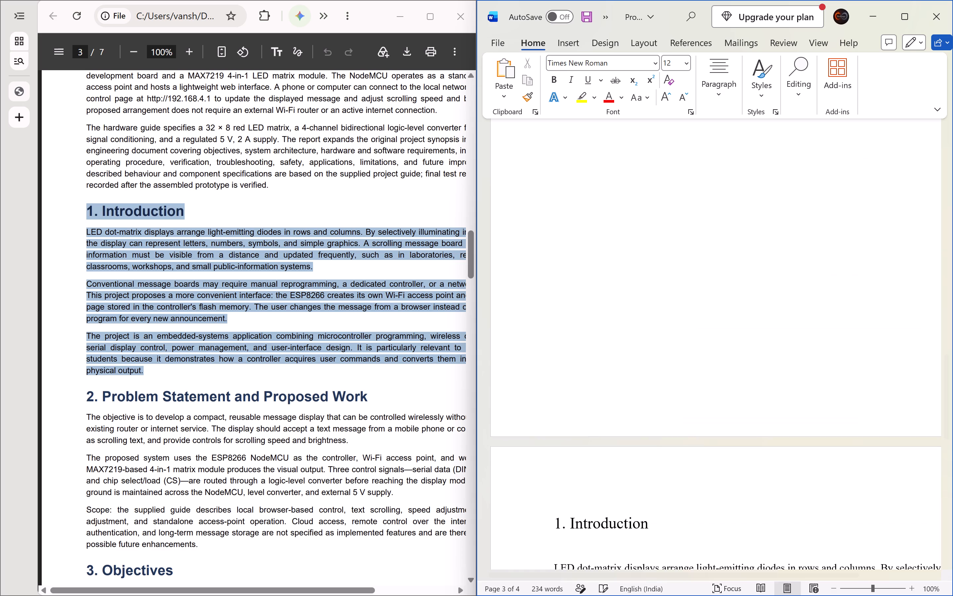
# Centre the "1. Introduction" heading and make it bold.
pyautogui.scroll(11, 605, 351)
pyautogui.scroll(-14, 604, 351)
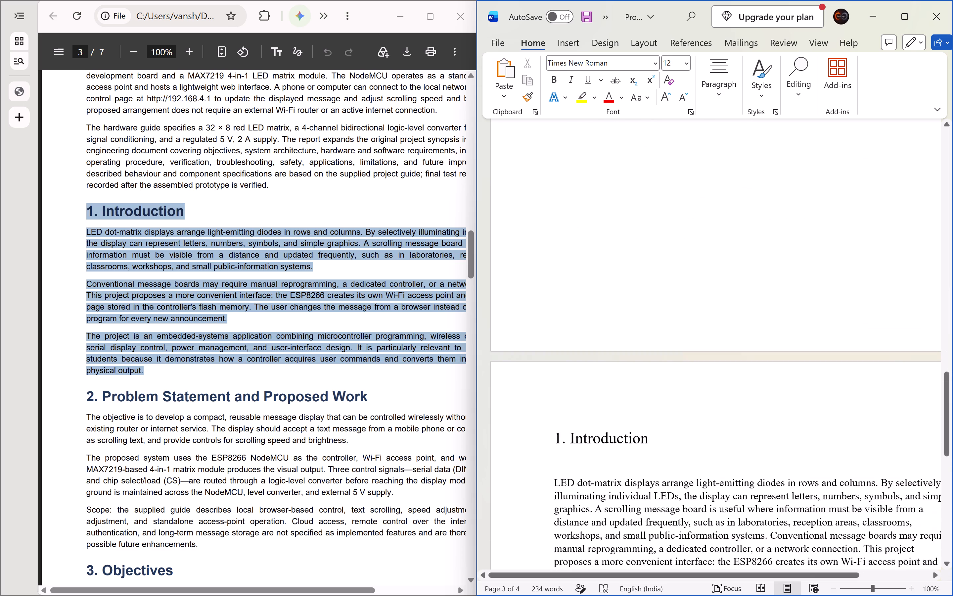
pyautogui.scroll(-2, 598, 348)
pyautogui.moveTo(652, 363); pyautogui.dragTo(570, 362)
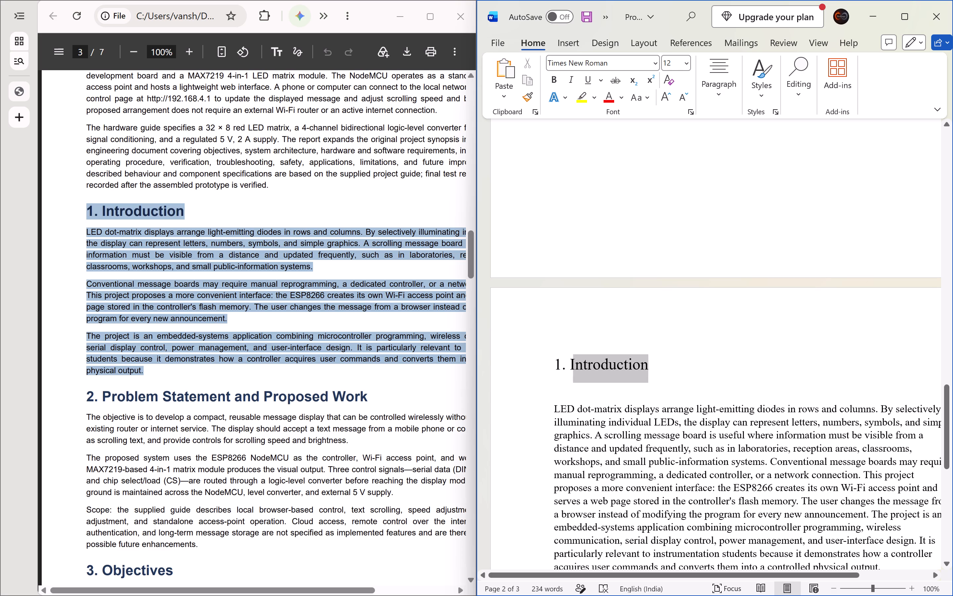
pyautogui.moveTo(570, 362); pyautogui.dragTo(550, 367)
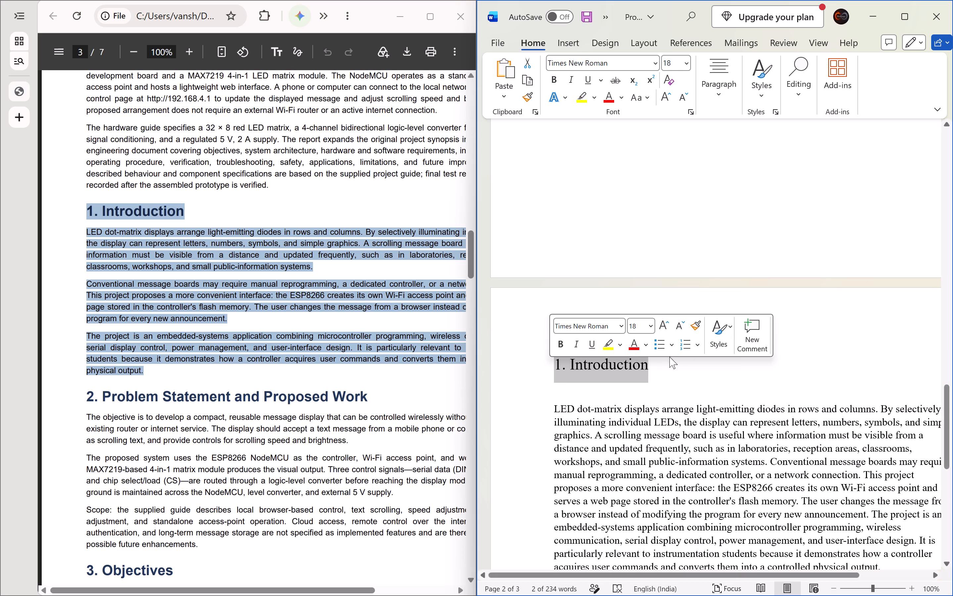
pyautogui.click(569, 46)
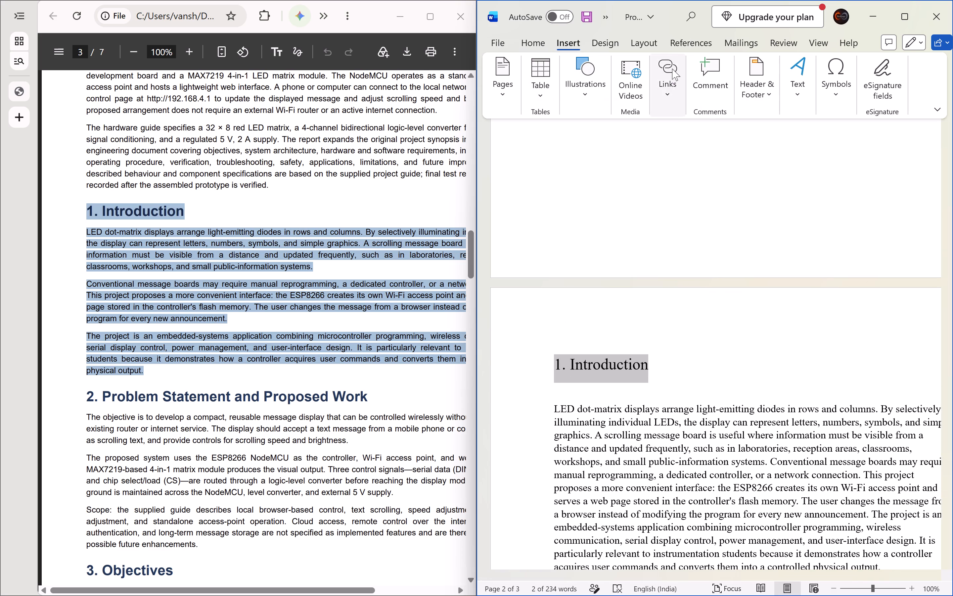
pyautogui.click(537, 46)
pyautogui.click(712, 86)
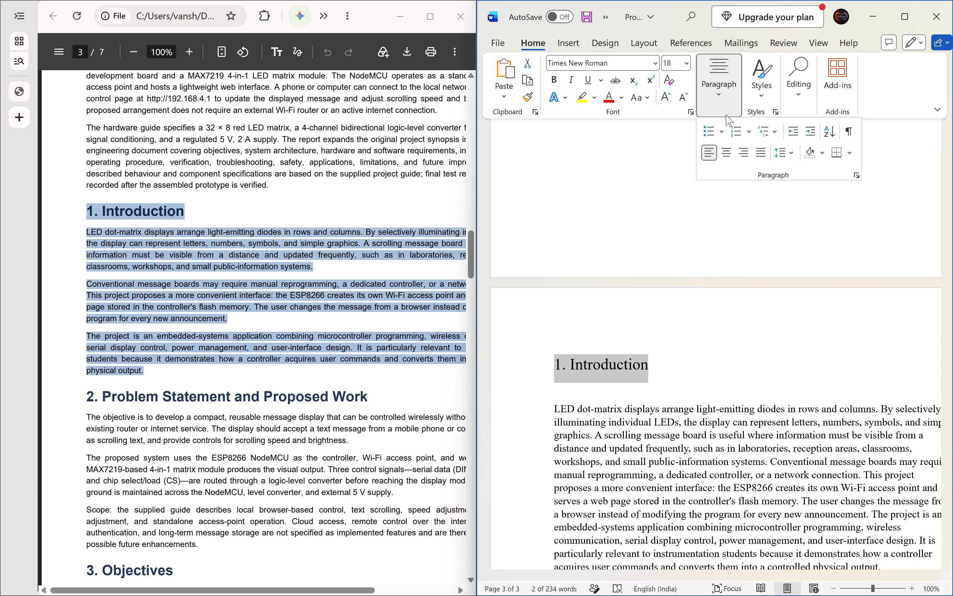
pyautogui.click(731, 155)
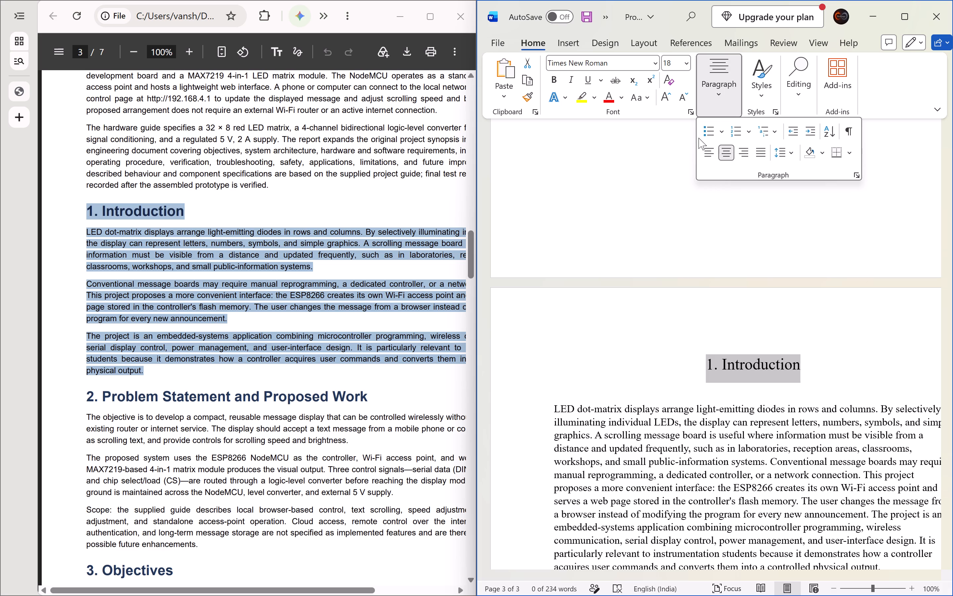
pyautogui.click(559, 80)
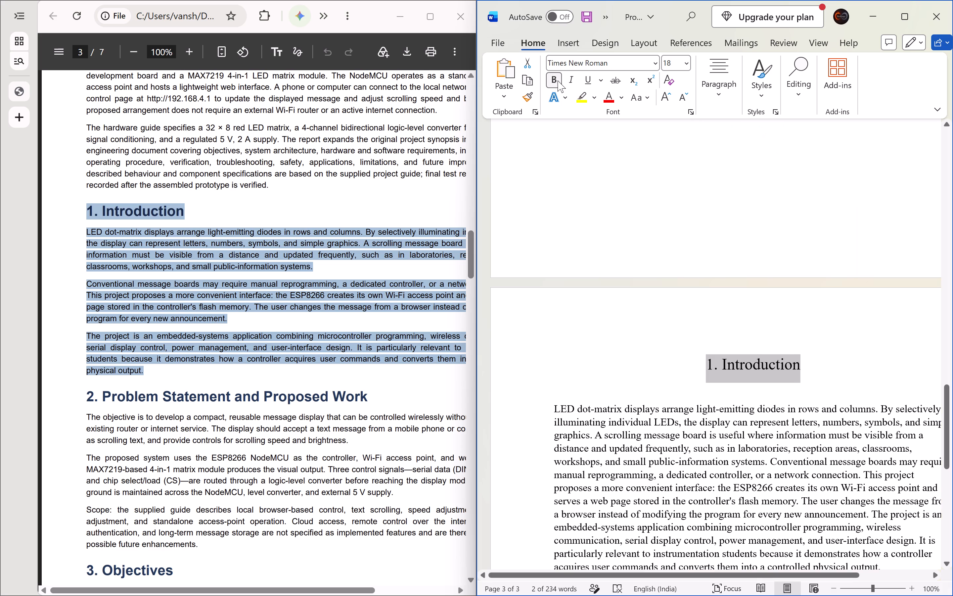
pyautogui.click(829, 368)
pyautogui.scroll(-3, 650, 373)
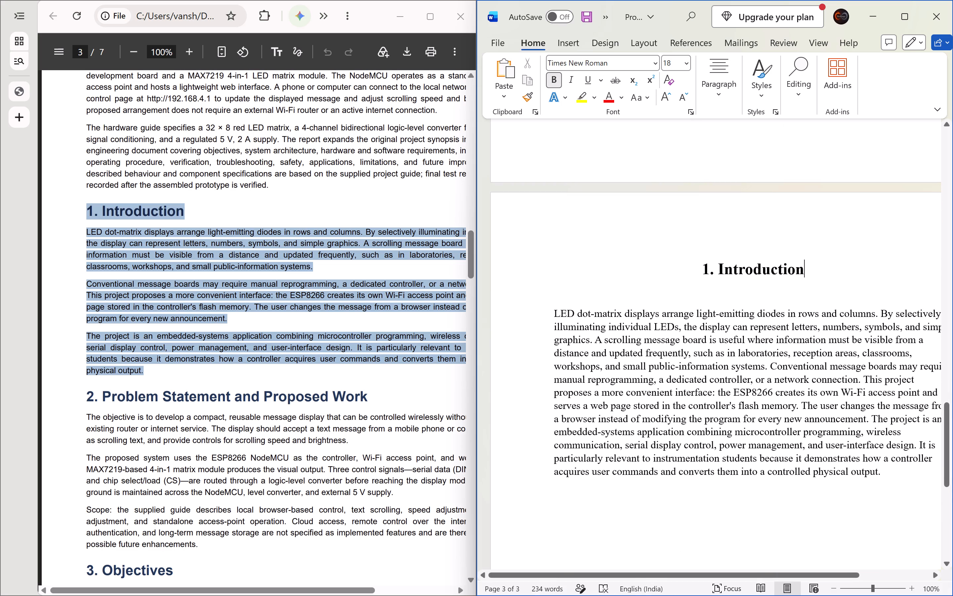
# Set the Introduction body text to 14 pt.
pyautogui.moveTo(554, 313); pyautogui.dragTo(893, 484)
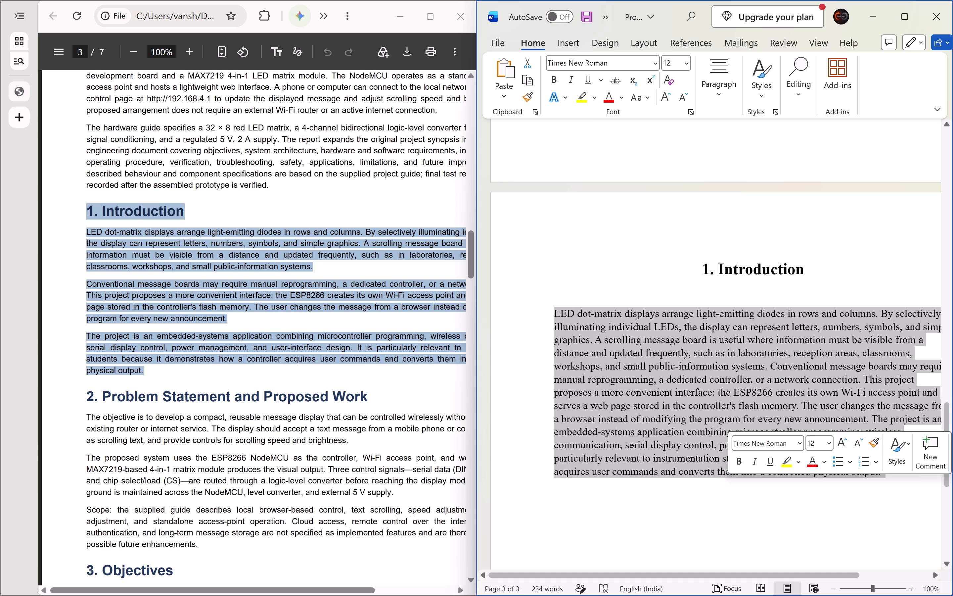
pyautogui.click(685, 62)
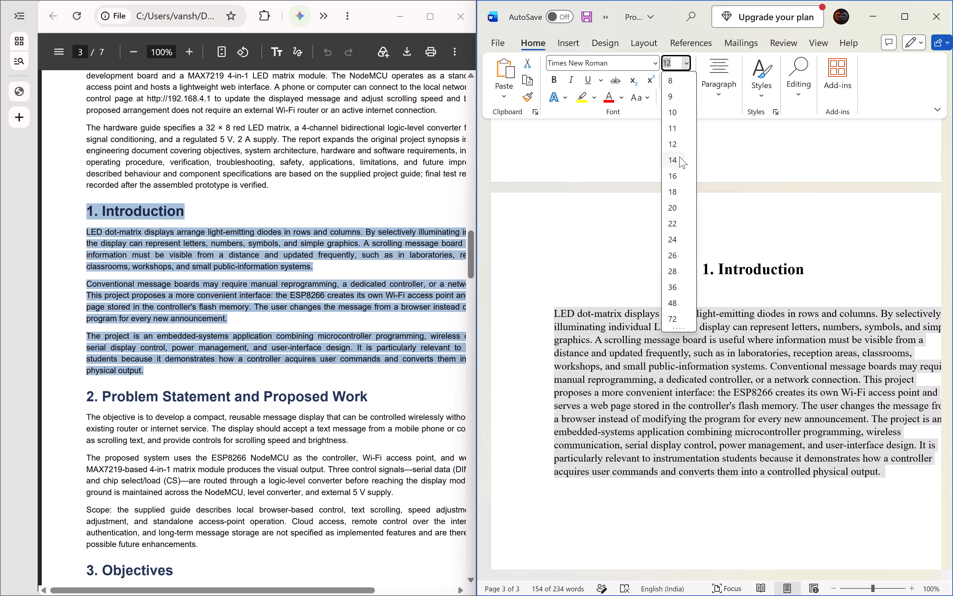
pyautogui.click(678, 161)
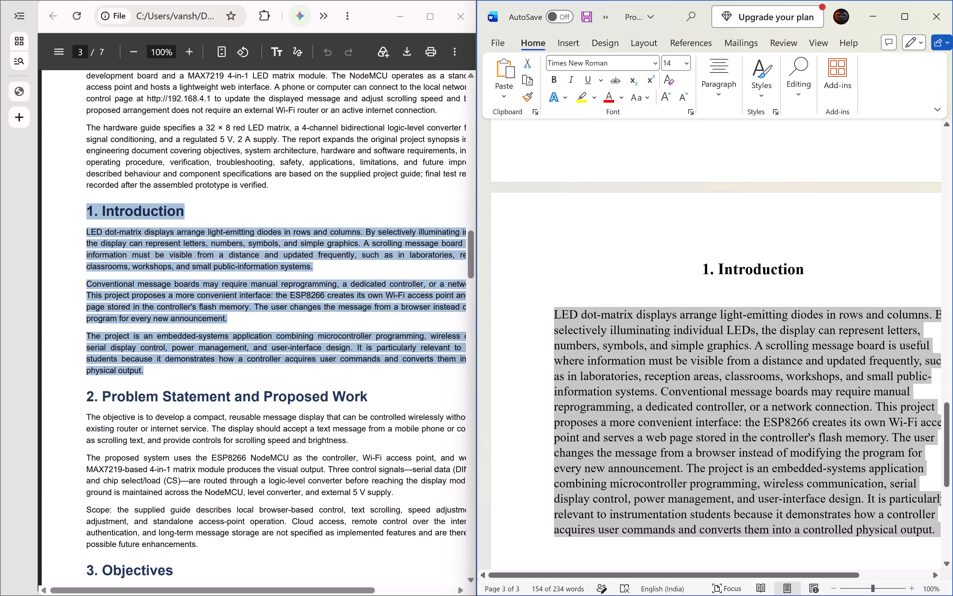
pyautogui.click(840, 260)
pyautogui.scroll(-5, 801, 332)
pyautogui.scroll(2, 811, 344)
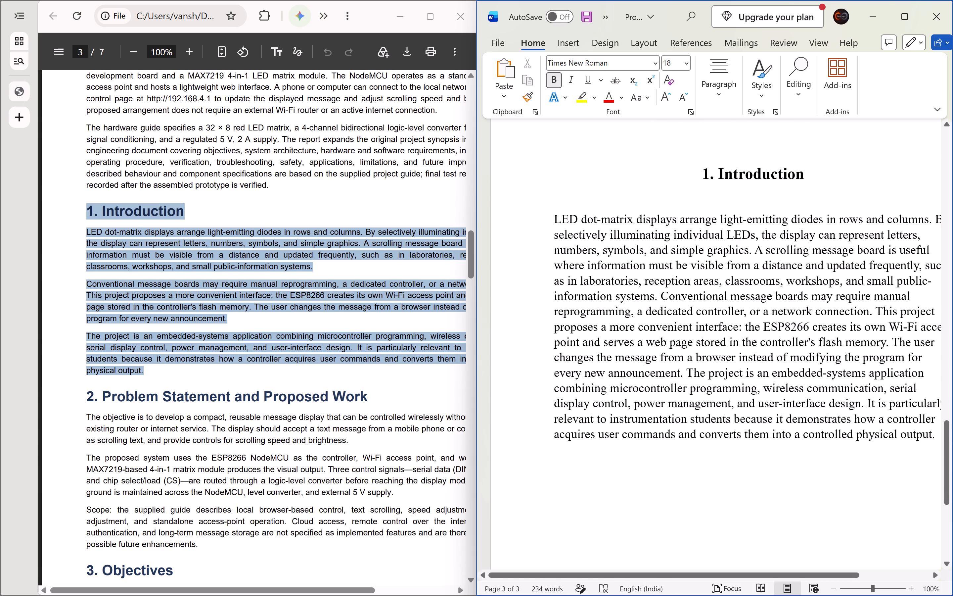
# Maximize the Word window and look over the Introduction page.
pyautogui.click(910, 27)
pyautogui.click(797, 301)
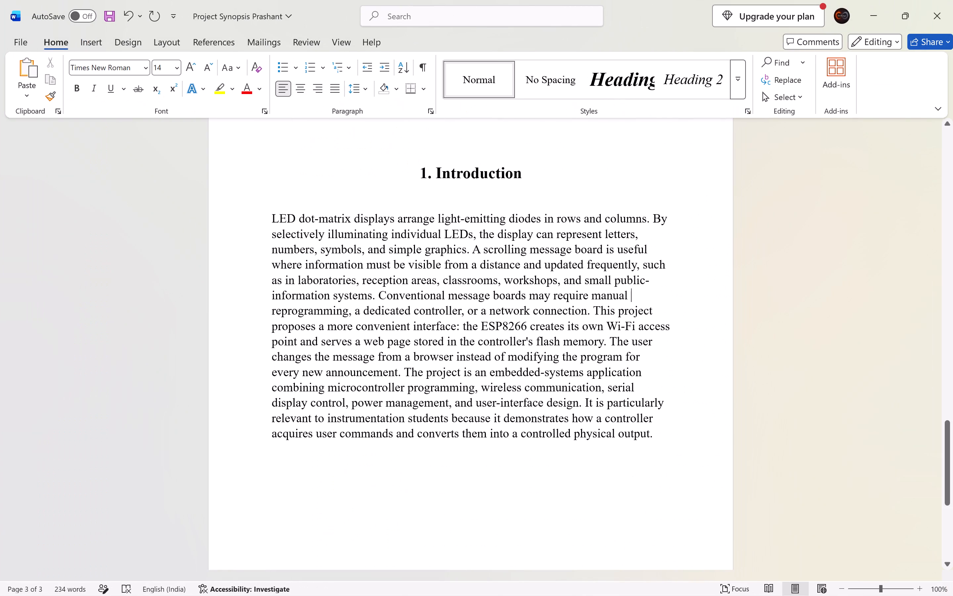
pyautogui.scroll(6, 708, 289)
pyautogui.scroll(-14, 688, 306)
pyautogui.scroll(-6, 670, 285)
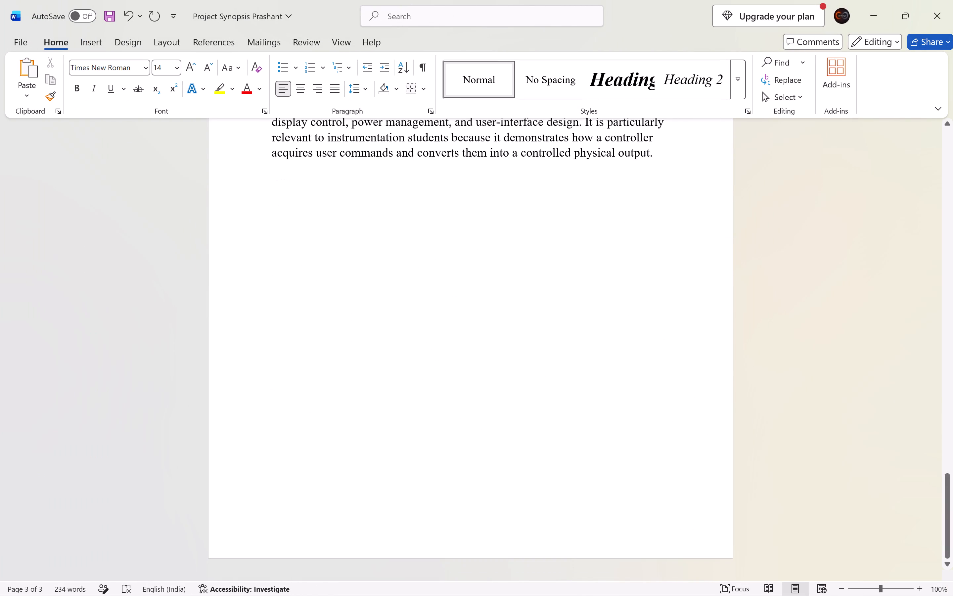
pyautogui.scroll(7, 637, 309)
# Increase the indent of the Introduction body paragraph by one level.
pyautogui.moveTo(662, 380); pyautogui.dragTo(545, 338)
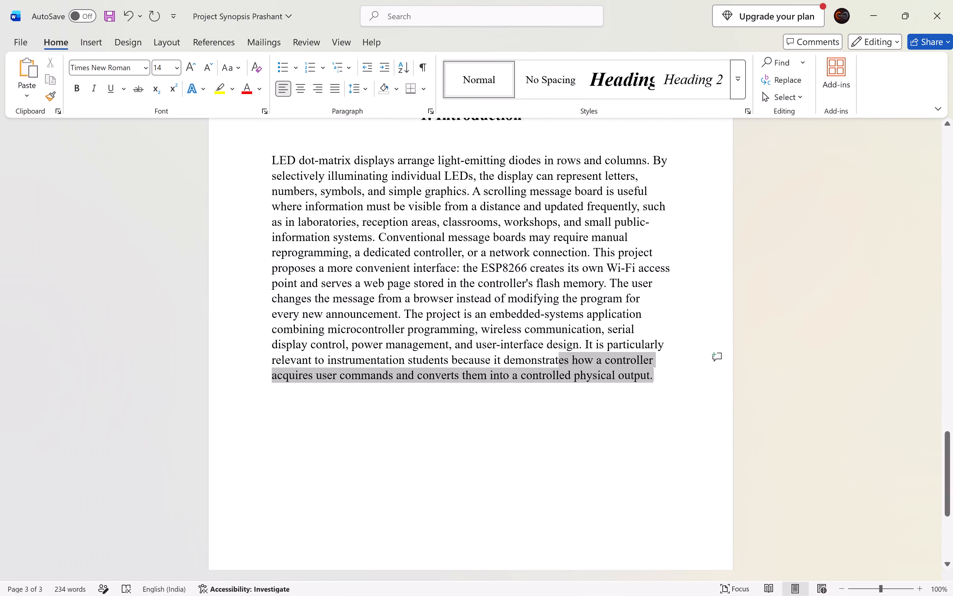
pyautogui.moveTo(545, 338); pyautogui.dragTo(274, 162)
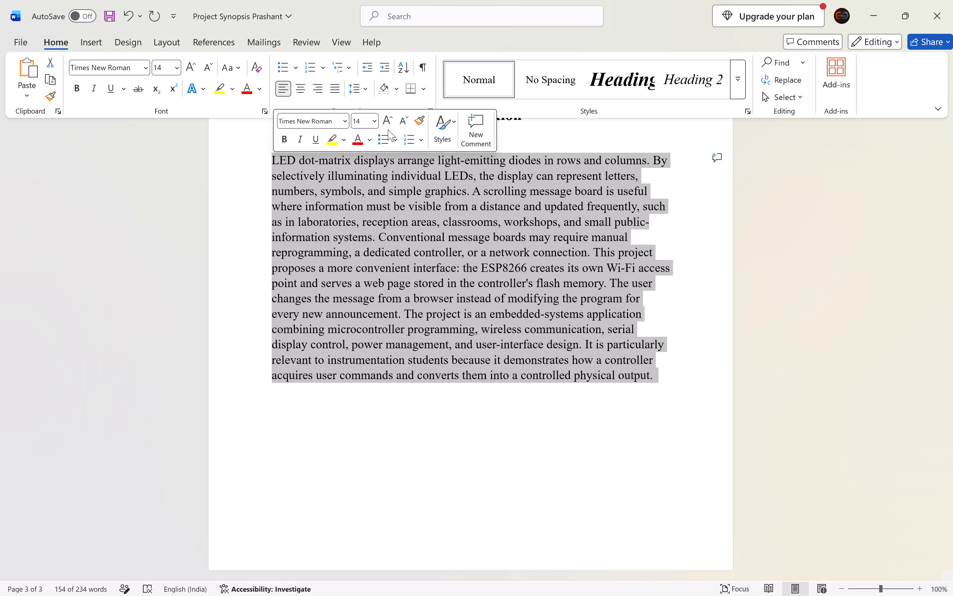
pyautogui.click(401, 121)
pyautogui.click(392, 122)
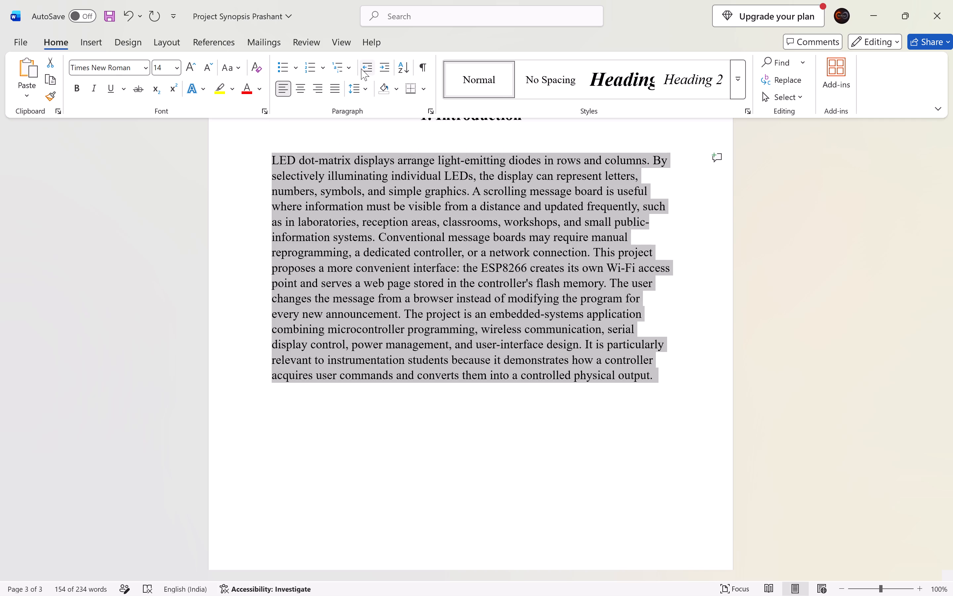
pyautogui.click(384, 69)
pyautogui.click(384, 69)
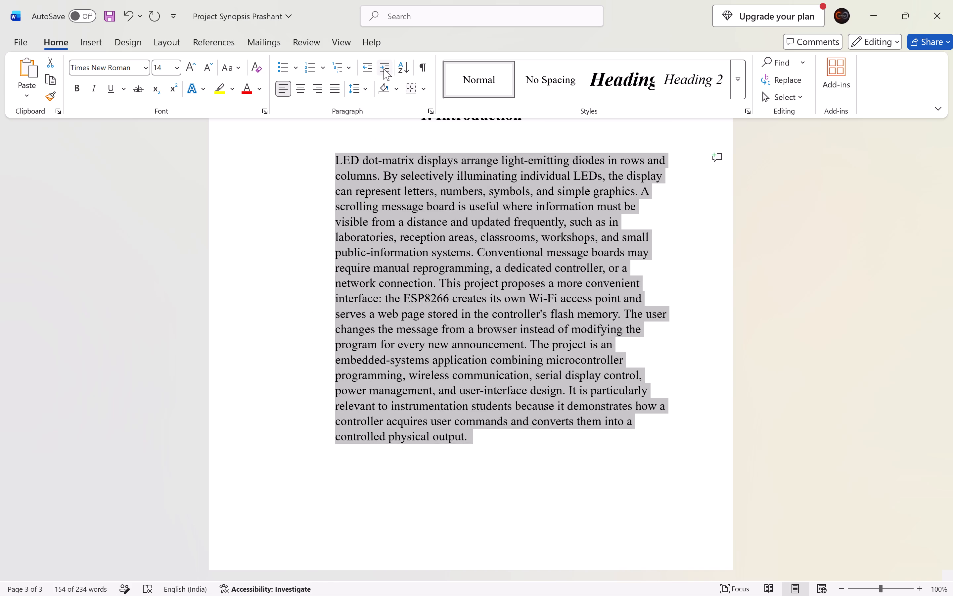
pyautogui.doubleClick(367, 69)
pyautogui.click(367, 69)
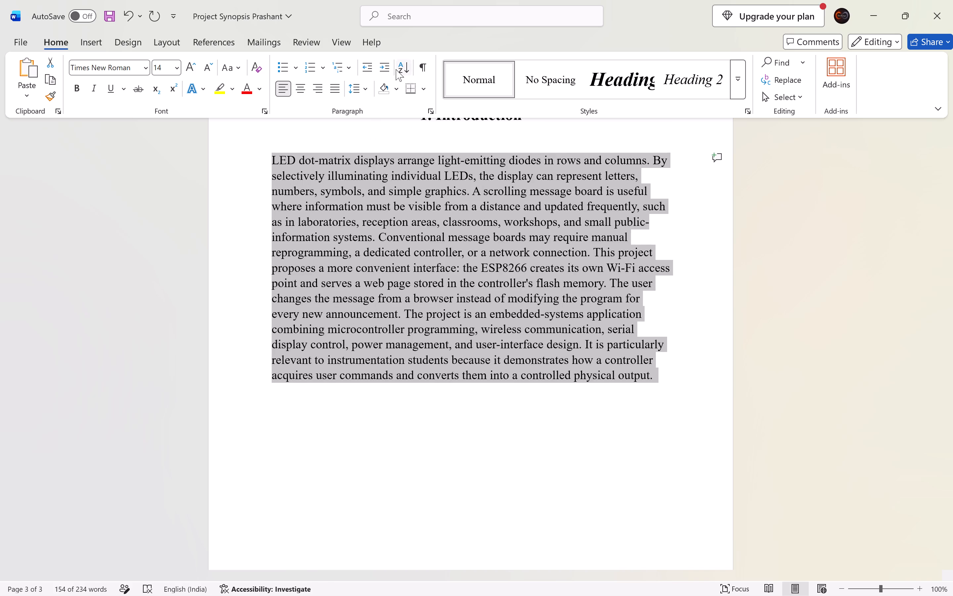
pyautogui.click(386, 70)
pyautogui.click(406, 70)
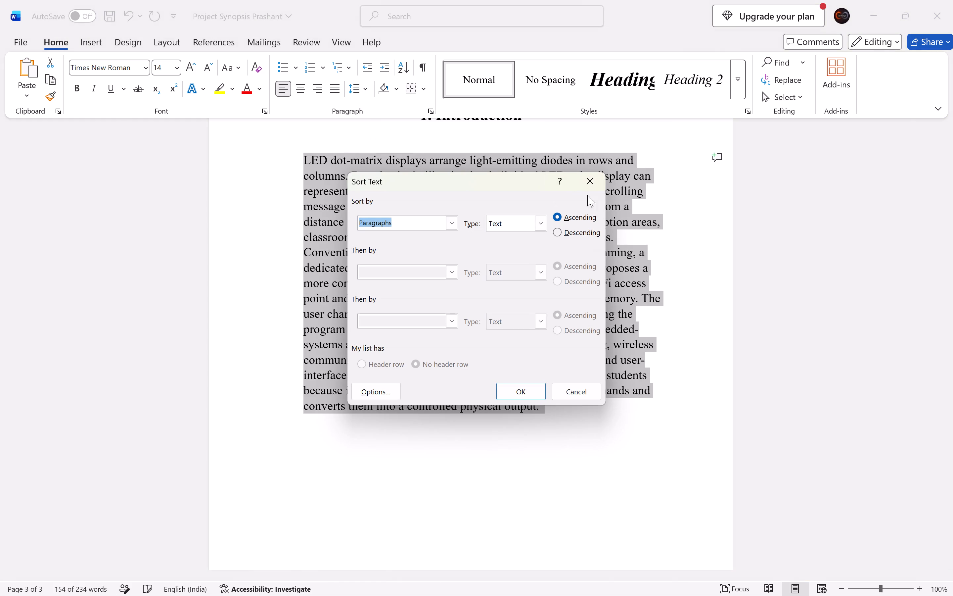
pyautogui.click(591, 193)
pyautogui.click(589, 187)
# Set the line spacing of the Introduction body paragraph to 1.5.
pyautogui.click(364, 92)
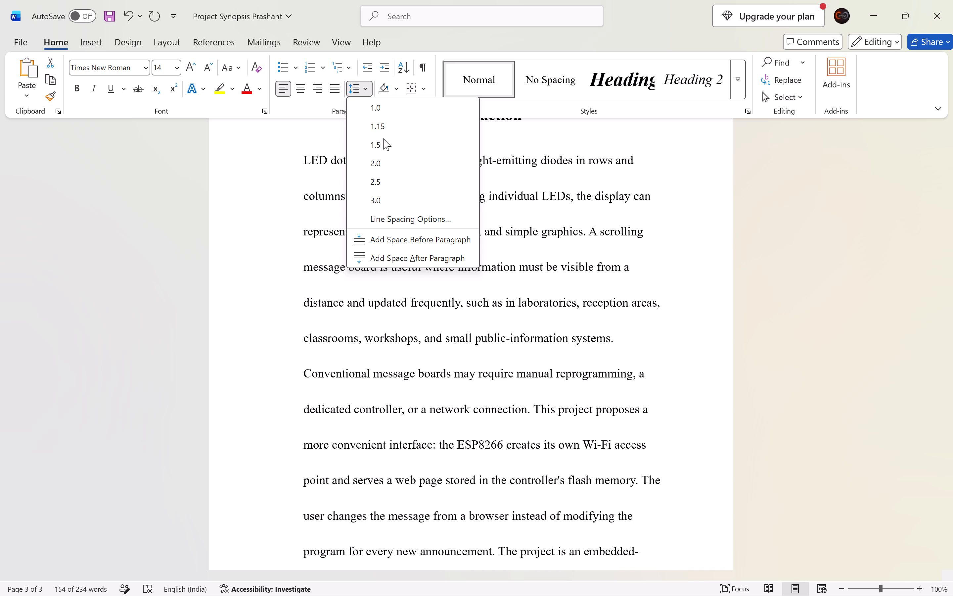
pyautogui.click(379, 149)
pyautogui.click(252, 245)
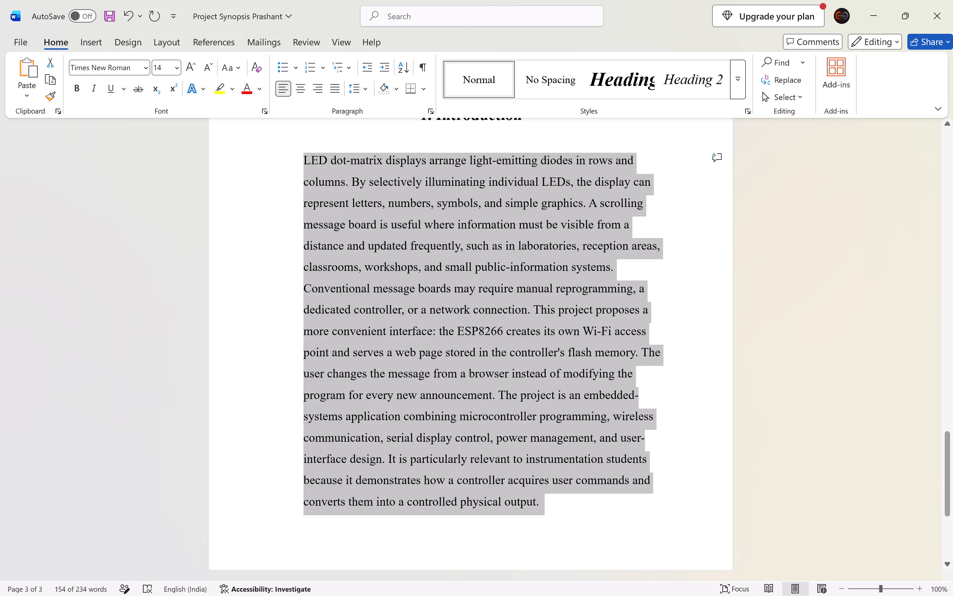
pyautogui.click(844, 300)
# Compare the layout of the Introduction page with the Index page.
pyautogui.scroll(1, 844, 302)
pyautogui.scroll(1, 787, 301)
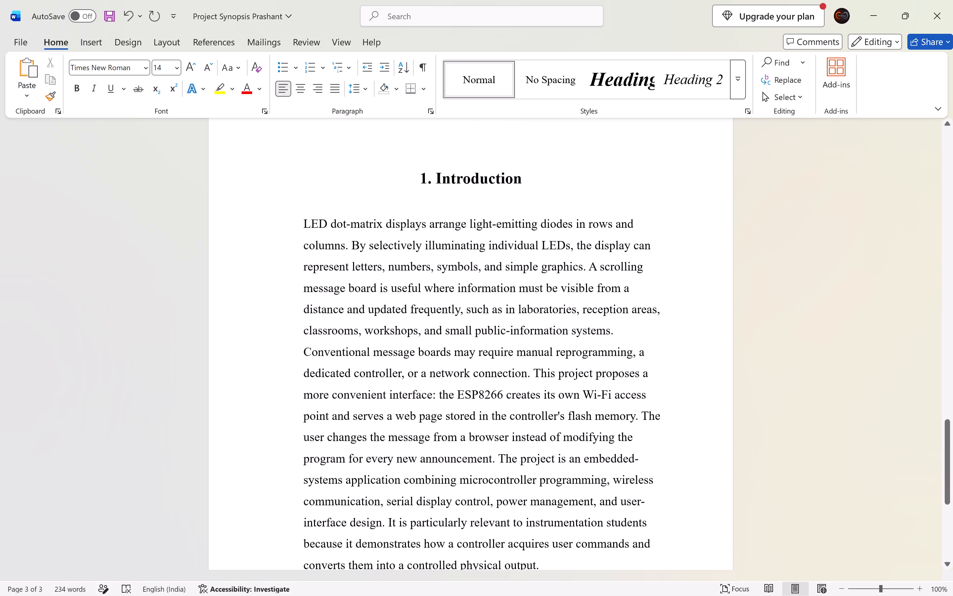
pyautogui.scroll(2, 570, 243)
pyautogui.scroll(20, 543, 239)
pyautogui.scroll(12, 543, 239)
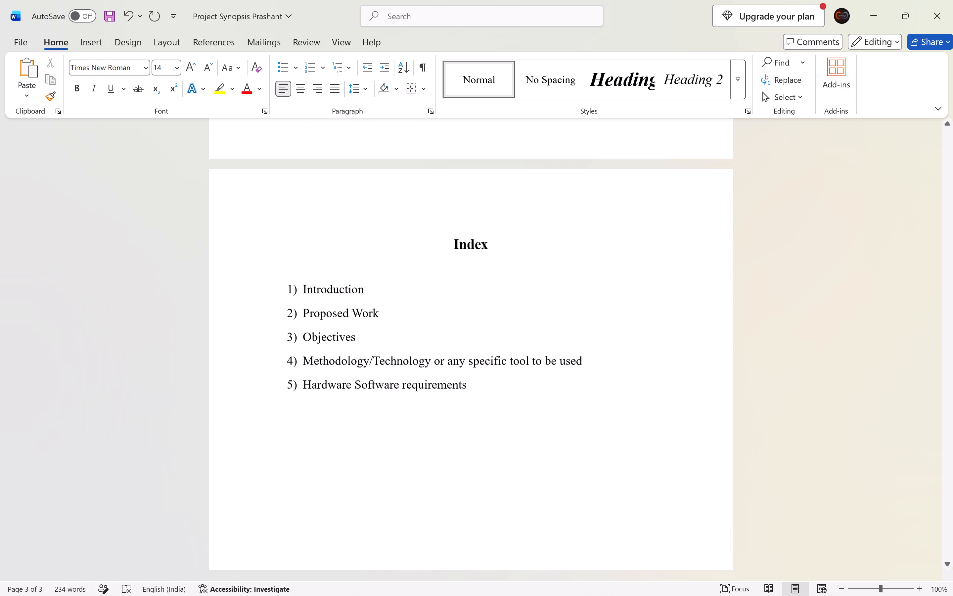
pyautogui.scroll(18, 548, 240)
pyautogui.scroll(-20, 547, 239)
pyautogui.scroll(-3, 547, 239)
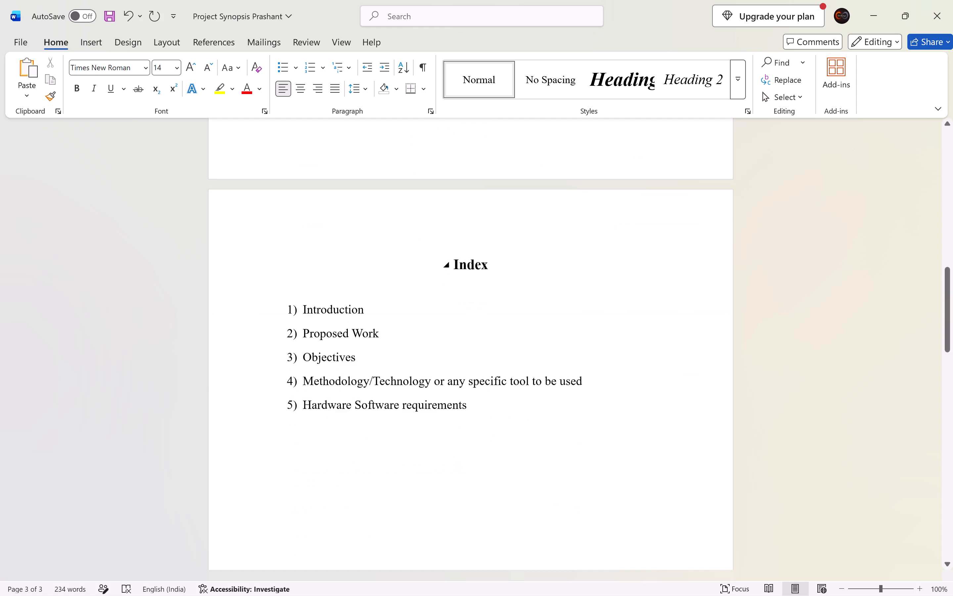
pyautogui.scroll(-20, 547, 239)
pyautogui.scroll(-5, 557, 375)
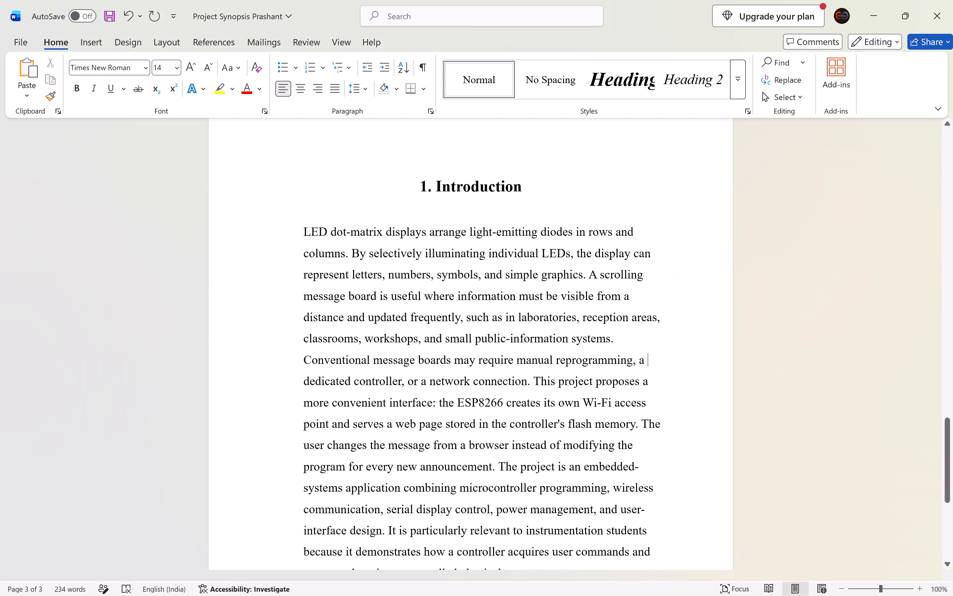
pyautogui.click(613, 296)
pyautogui.click(655, 288)
pyautogui.scroll(-2, 656, 288)
pyautogui.scroll(2, 656, 288)
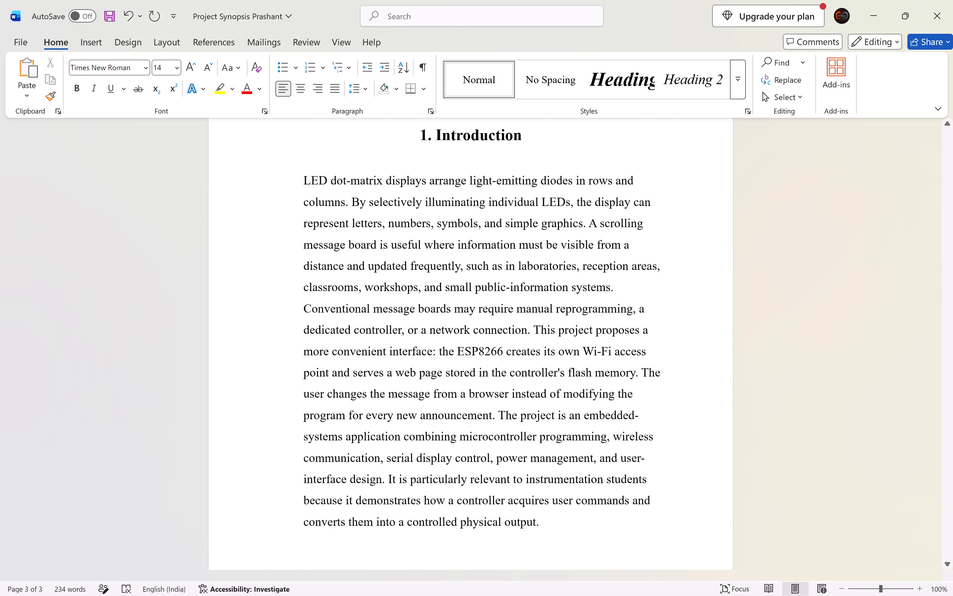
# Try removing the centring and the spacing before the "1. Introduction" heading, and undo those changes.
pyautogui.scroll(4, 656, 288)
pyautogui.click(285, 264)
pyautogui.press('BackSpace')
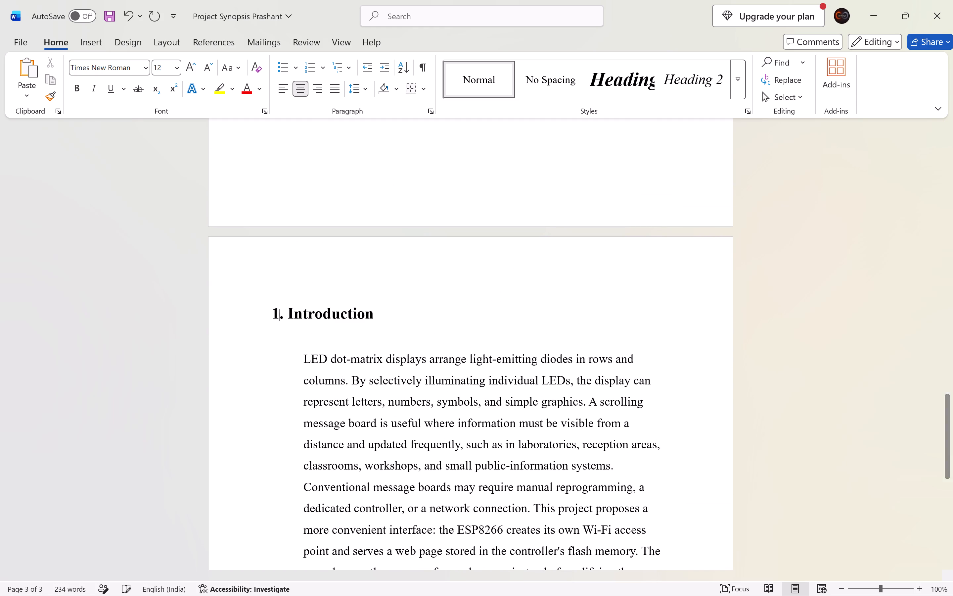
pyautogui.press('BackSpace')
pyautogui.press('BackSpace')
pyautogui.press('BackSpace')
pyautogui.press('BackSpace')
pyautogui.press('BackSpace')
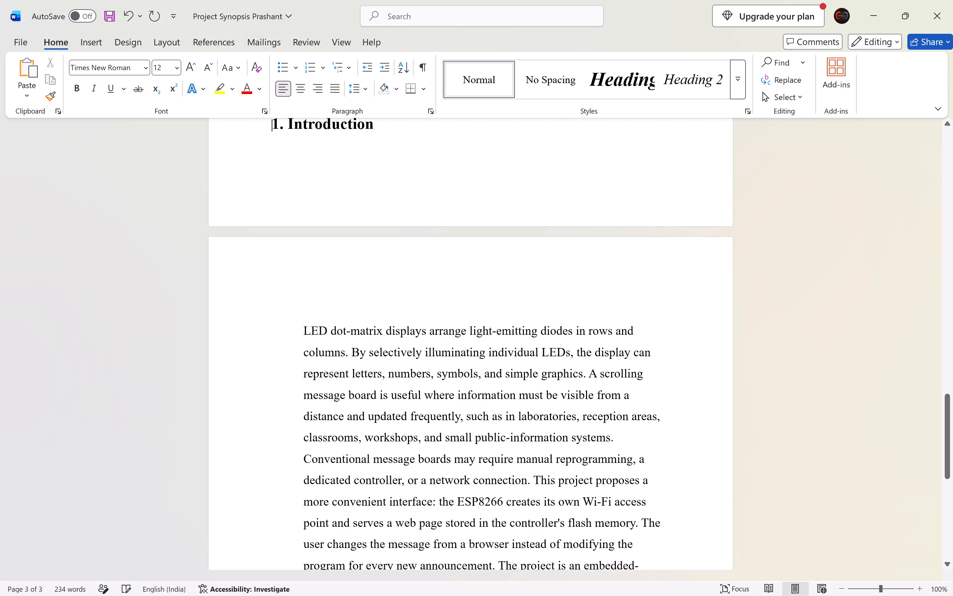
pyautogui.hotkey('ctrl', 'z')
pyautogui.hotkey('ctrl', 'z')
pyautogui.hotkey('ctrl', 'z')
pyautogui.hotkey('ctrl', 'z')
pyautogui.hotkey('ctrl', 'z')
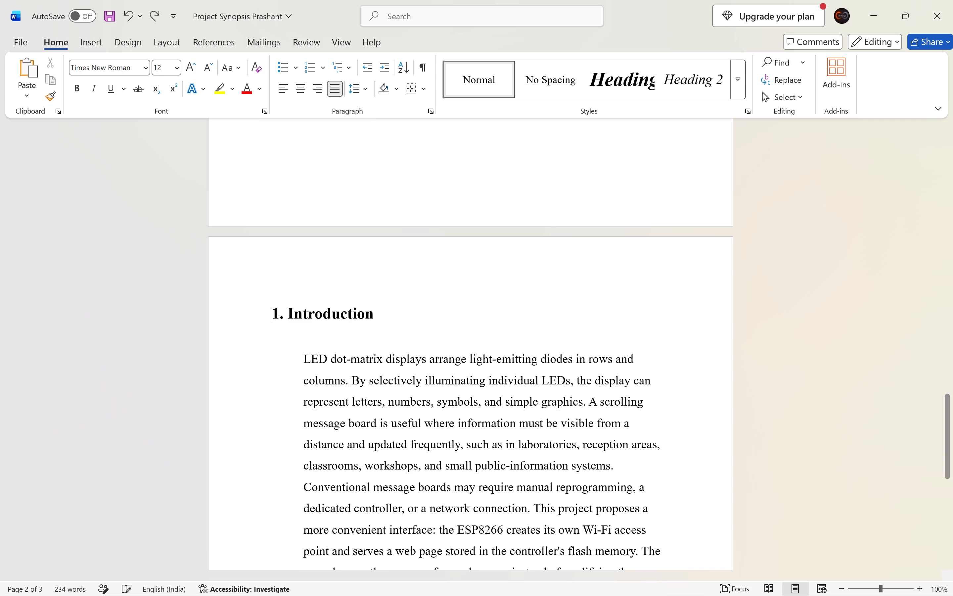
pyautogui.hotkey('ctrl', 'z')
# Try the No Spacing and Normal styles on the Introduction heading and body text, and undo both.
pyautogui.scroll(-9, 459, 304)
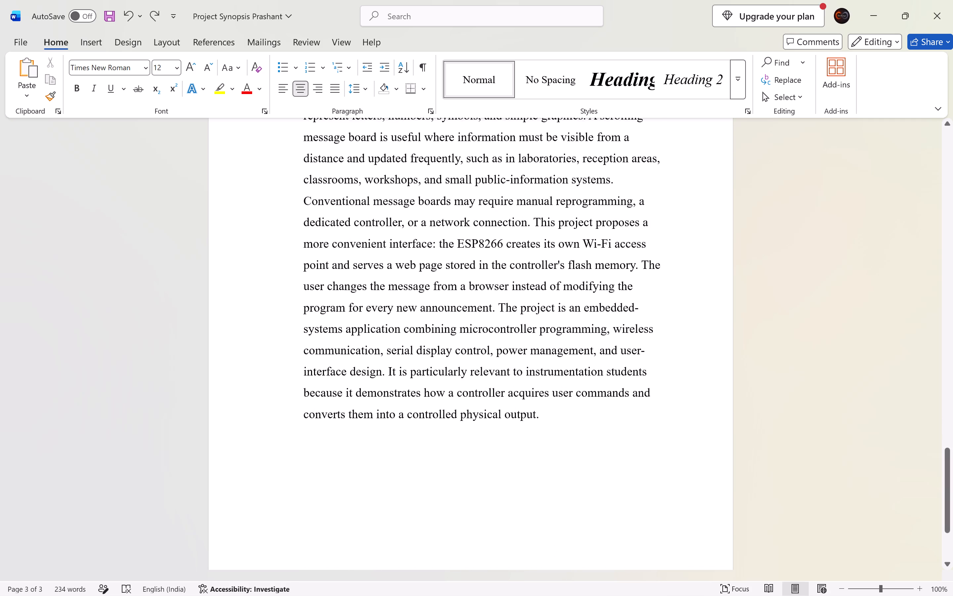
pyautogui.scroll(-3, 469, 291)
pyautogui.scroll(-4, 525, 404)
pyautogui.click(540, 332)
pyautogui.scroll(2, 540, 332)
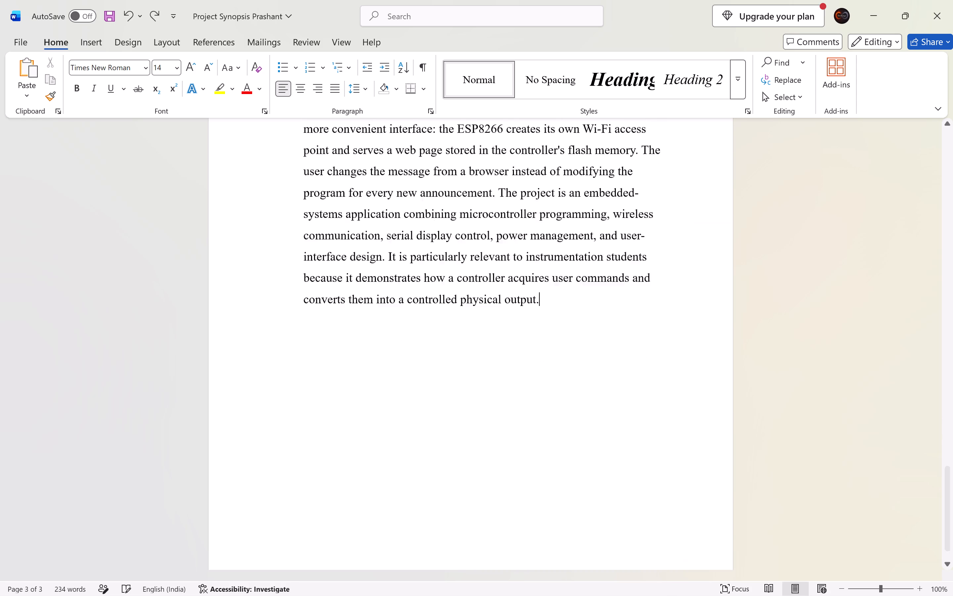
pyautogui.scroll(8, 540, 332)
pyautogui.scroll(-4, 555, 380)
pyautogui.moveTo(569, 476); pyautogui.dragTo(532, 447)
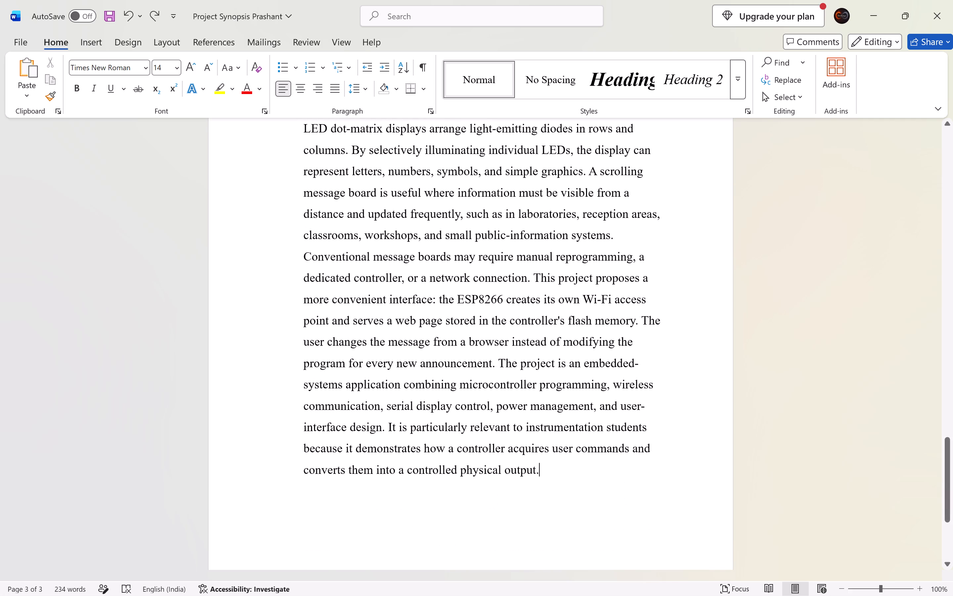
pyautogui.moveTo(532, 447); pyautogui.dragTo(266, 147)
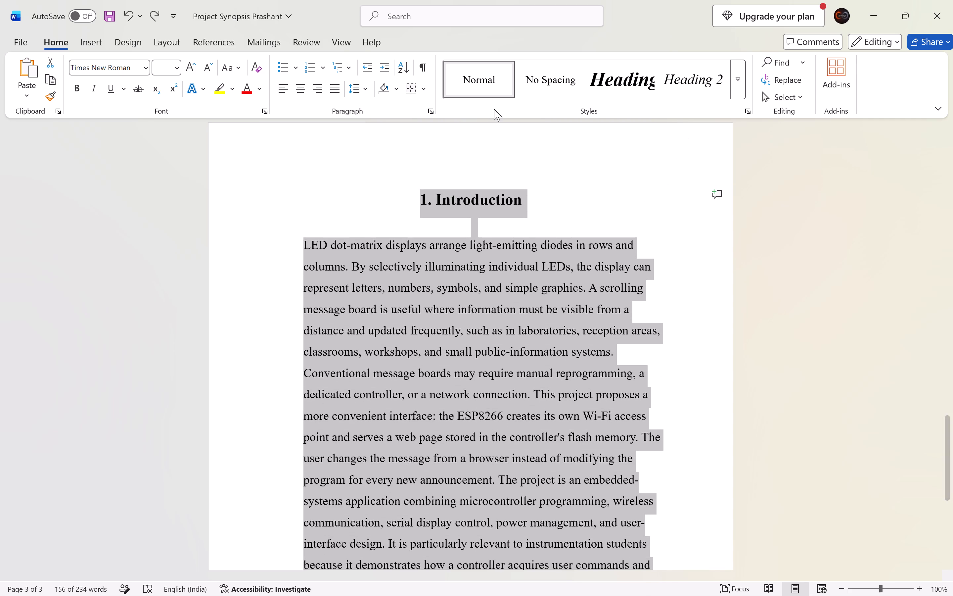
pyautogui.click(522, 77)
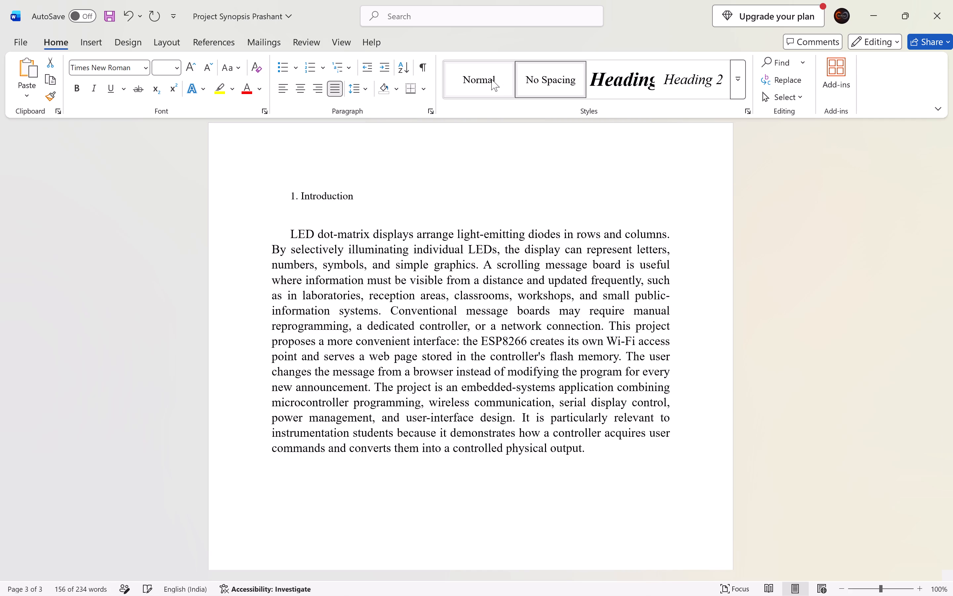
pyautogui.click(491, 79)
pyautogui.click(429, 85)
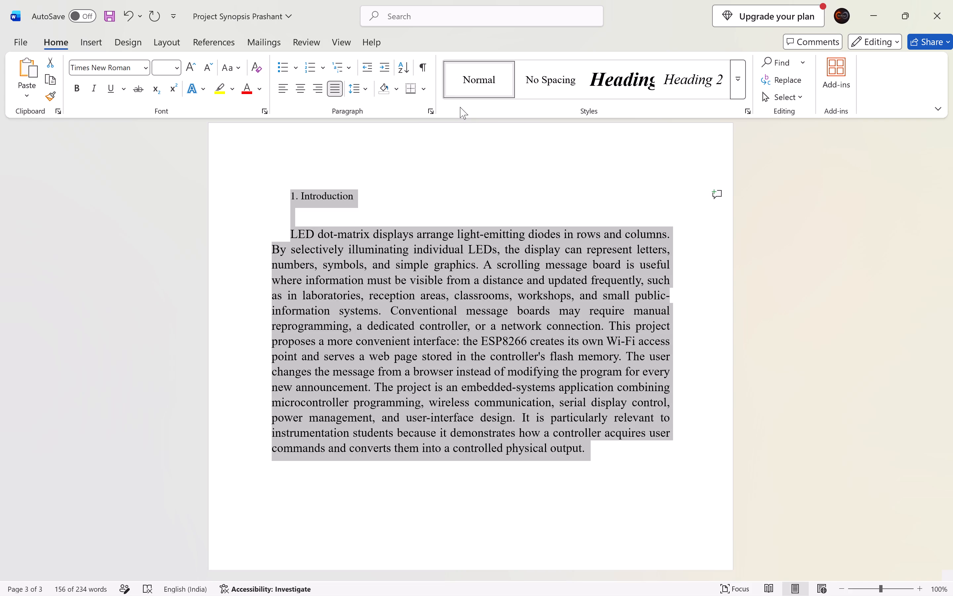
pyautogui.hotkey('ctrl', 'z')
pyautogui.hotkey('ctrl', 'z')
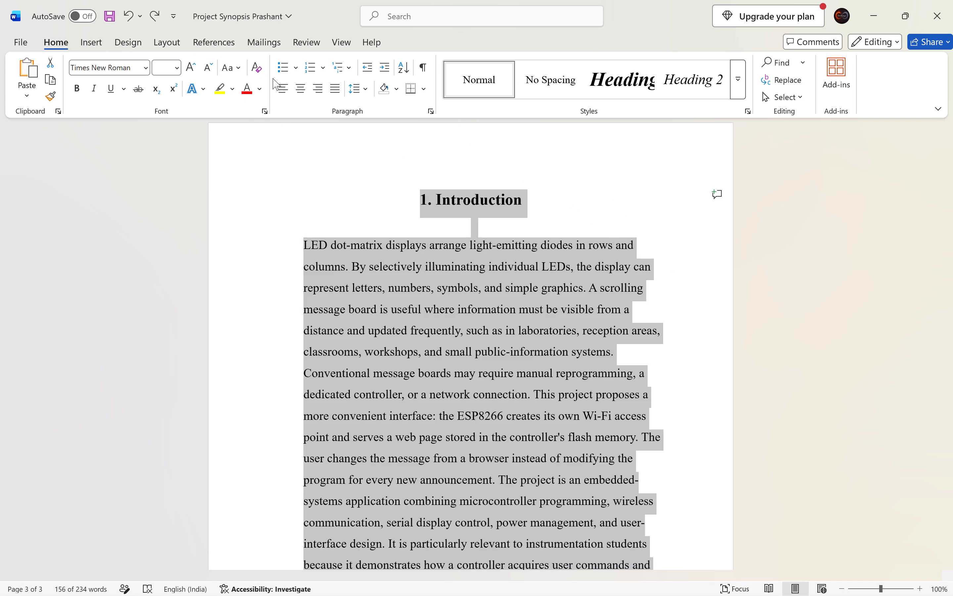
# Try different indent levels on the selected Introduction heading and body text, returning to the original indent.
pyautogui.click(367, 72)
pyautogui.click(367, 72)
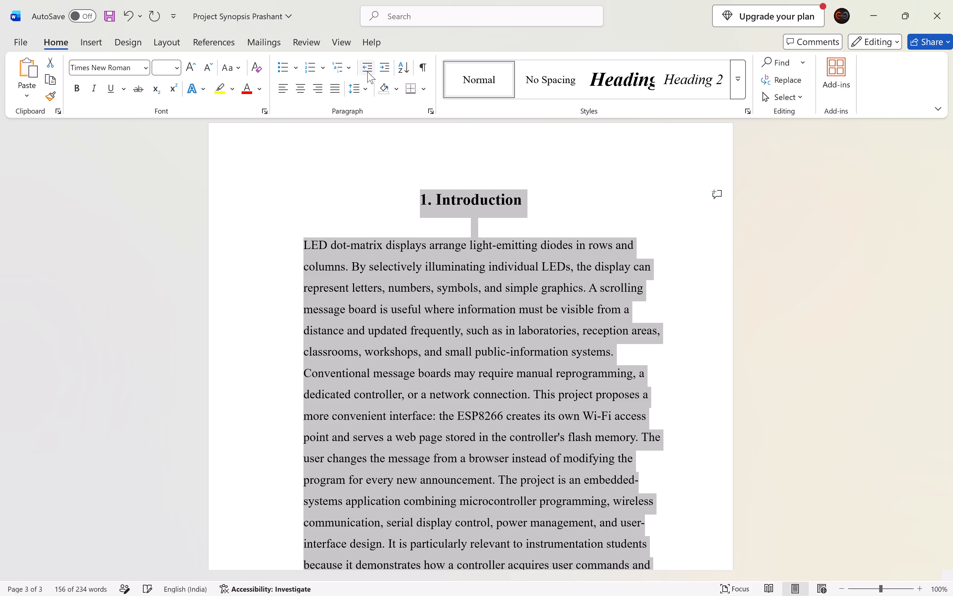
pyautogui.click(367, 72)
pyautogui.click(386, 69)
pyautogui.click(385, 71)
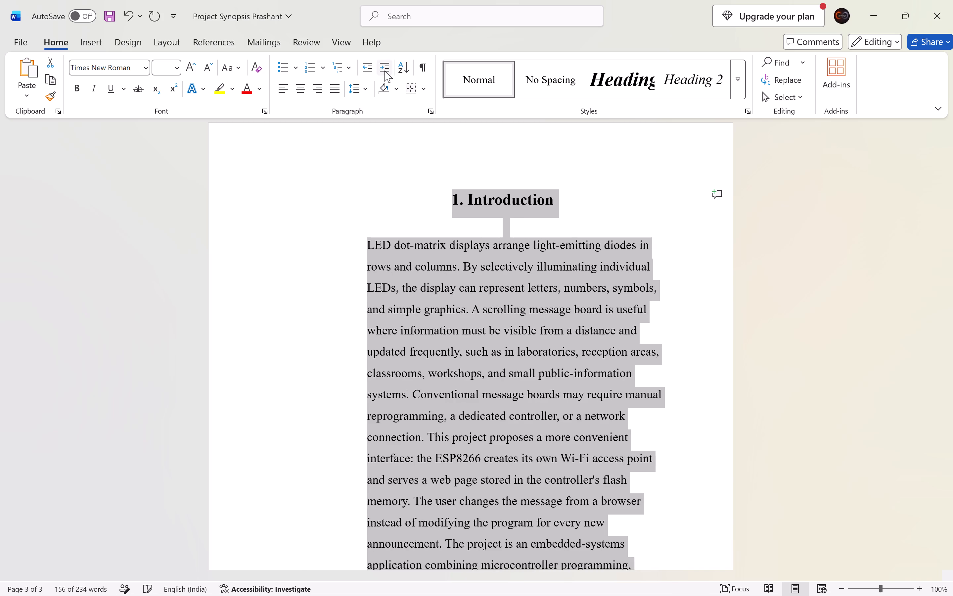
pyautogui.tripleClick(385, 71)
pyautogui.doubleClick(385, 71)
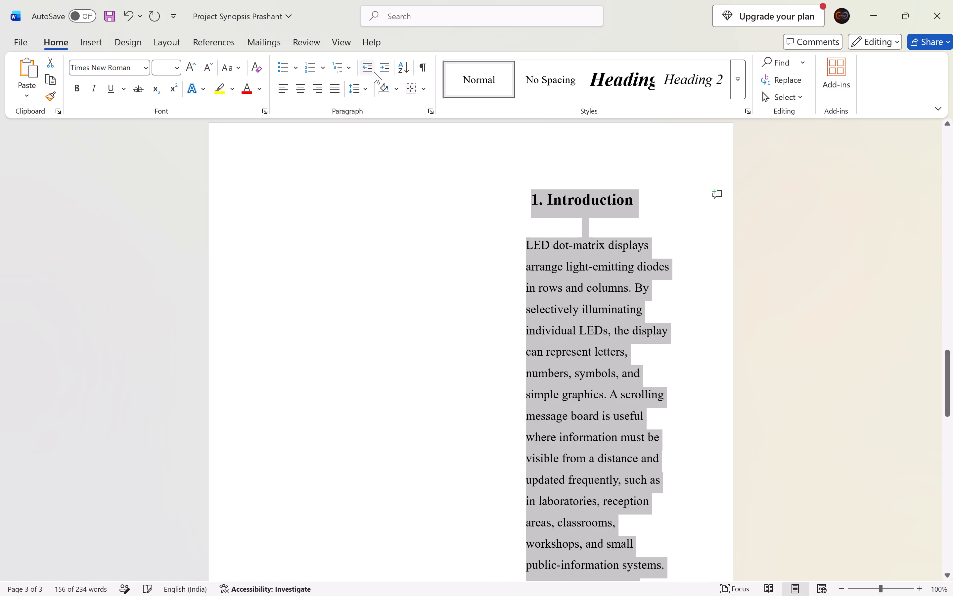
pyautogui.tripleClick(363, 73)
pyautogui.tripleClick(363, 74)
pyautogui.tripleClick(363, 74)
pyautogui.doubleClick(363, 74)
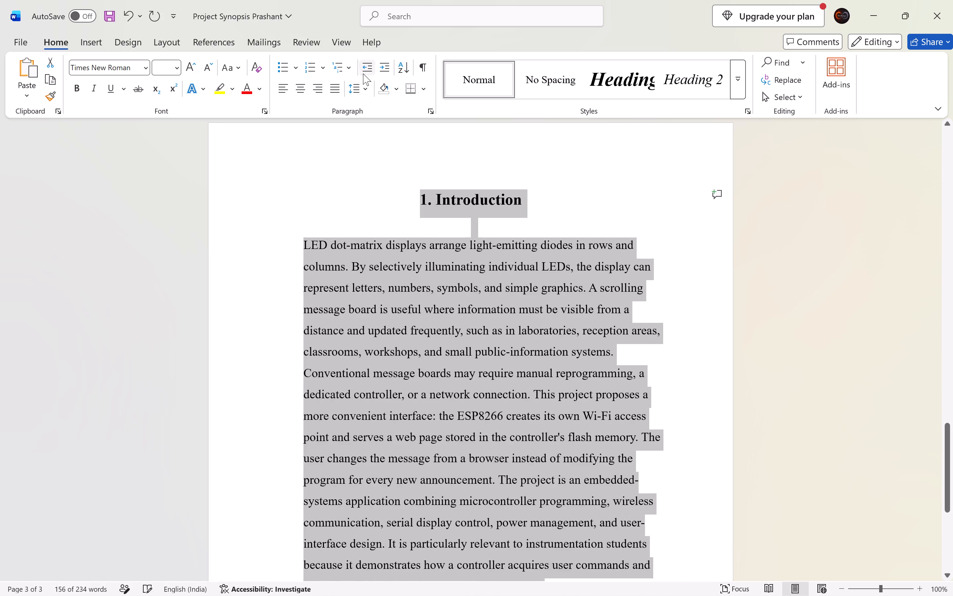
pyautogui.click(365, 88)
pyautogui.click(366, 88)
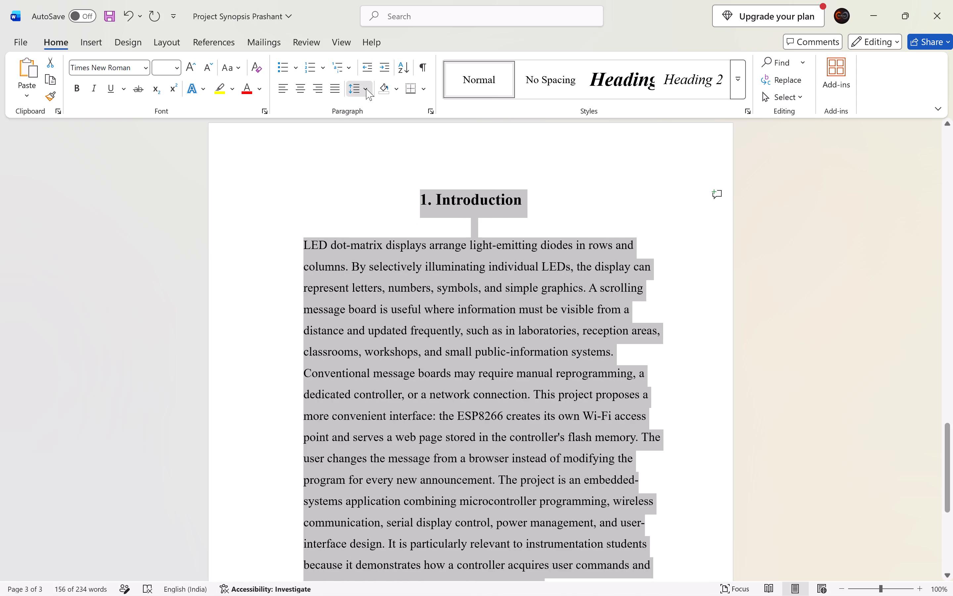
# Remove the space after the paragraphs in the selected Introduction heading and body text.
pyautogui.click(360, 87)
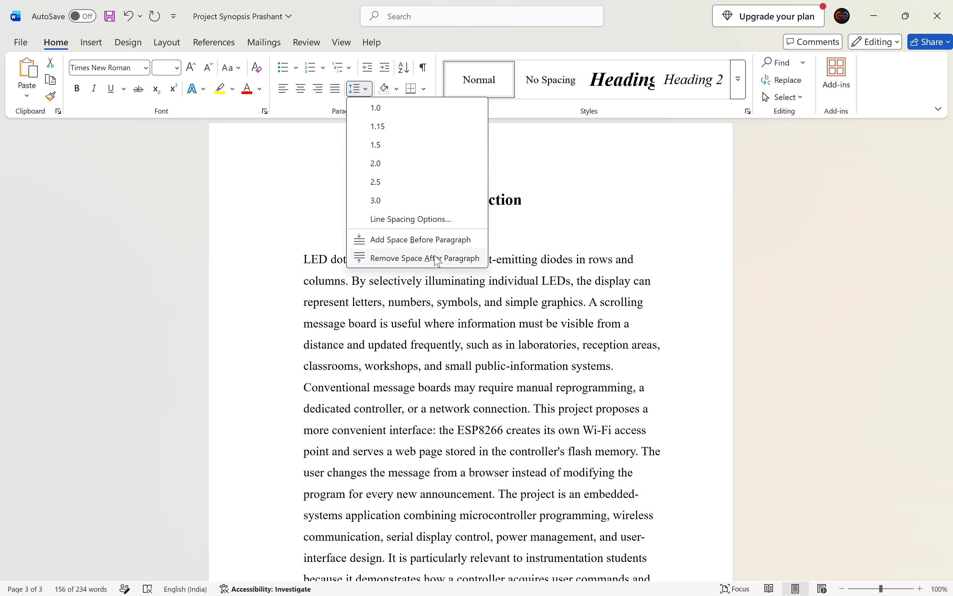
pyautogui.click(426, 259)
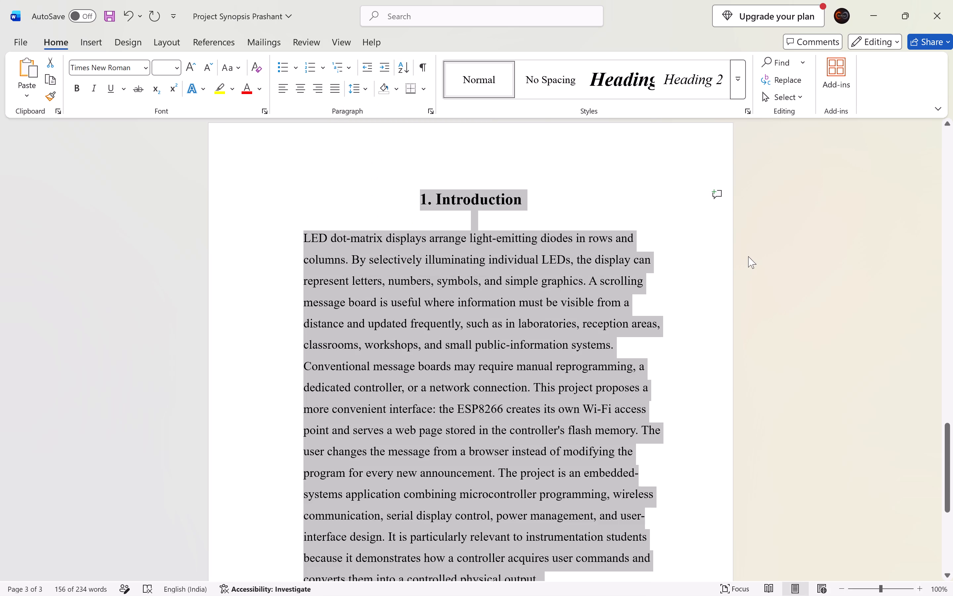
# Justify the selected Introduction heading and body text, and clear the full-text selection.
pyautogui.click(302, 95)
pyautogui.doubleClick(290, 94)
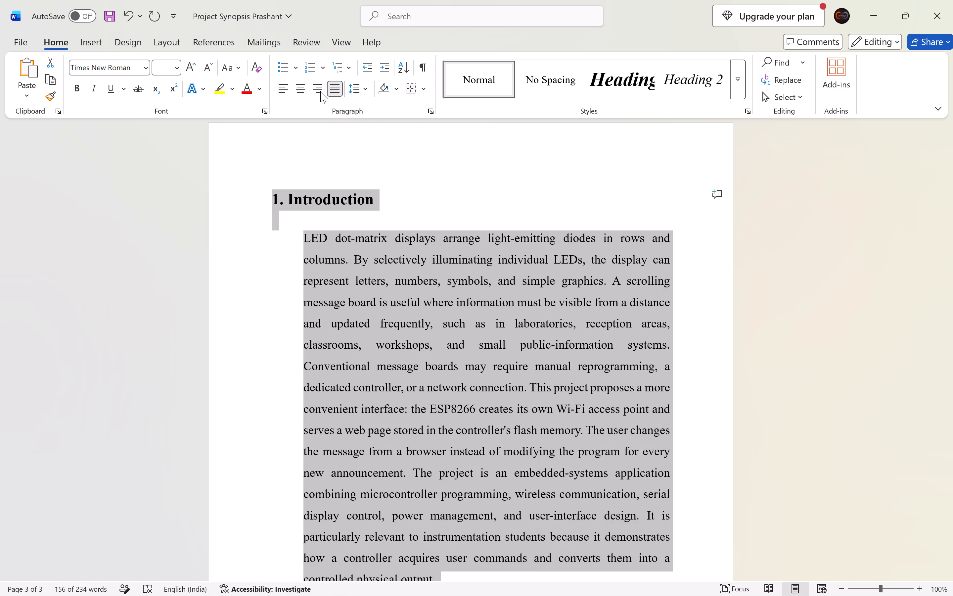
pyautogui.click(351, 89)
pyautogui.click(351, 89)
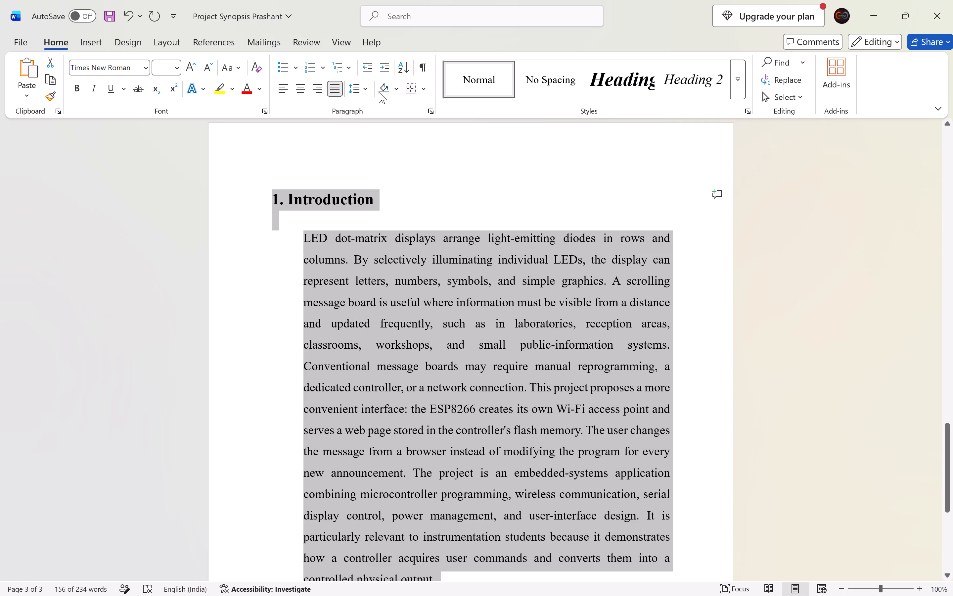
pyautogui.moveTo(275, 64); pyautogui.dragTo(281, 66)
pyautogui.moveTo(20, 267); pyautogui.dragTo(27, 270)
# Look over the Introduction and the preceding pages, and close the project synopsis document.
pyautogui.scroll(-9, 360, 284)
pyautogui.scroll(10, 402, 282)
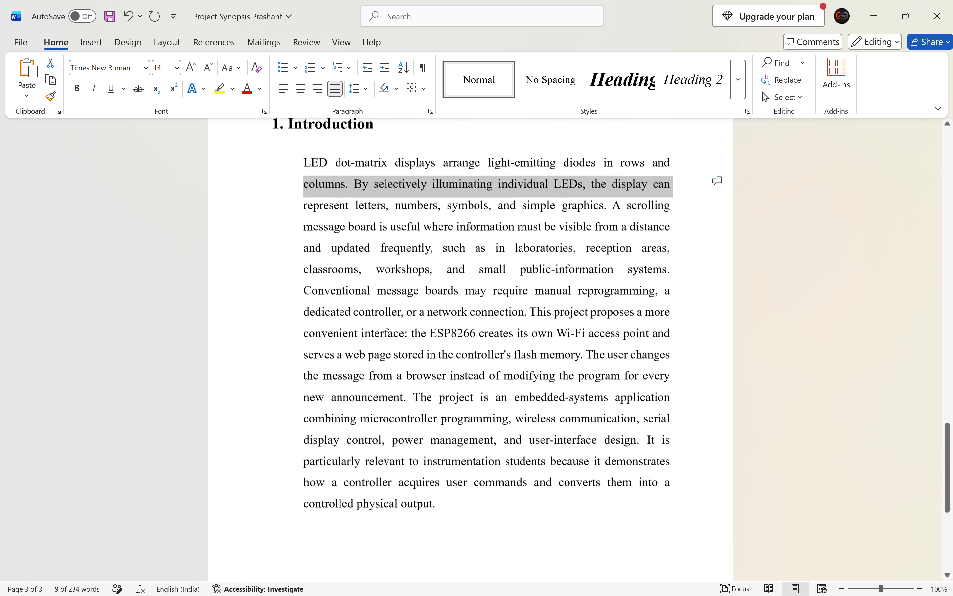
pyautogui.scroll(20, 402, 282)
pyautogui.scroll(12, 402, 282)
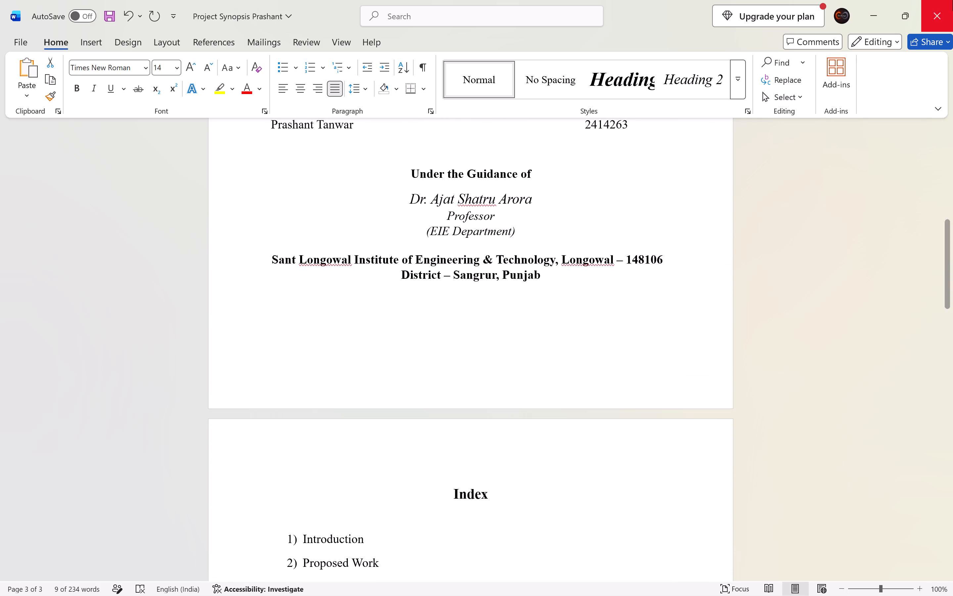
pyautogui.moveTo(952, 0); pyautogui.dragTo(947, 0)
pyautogui.click(534, 397)
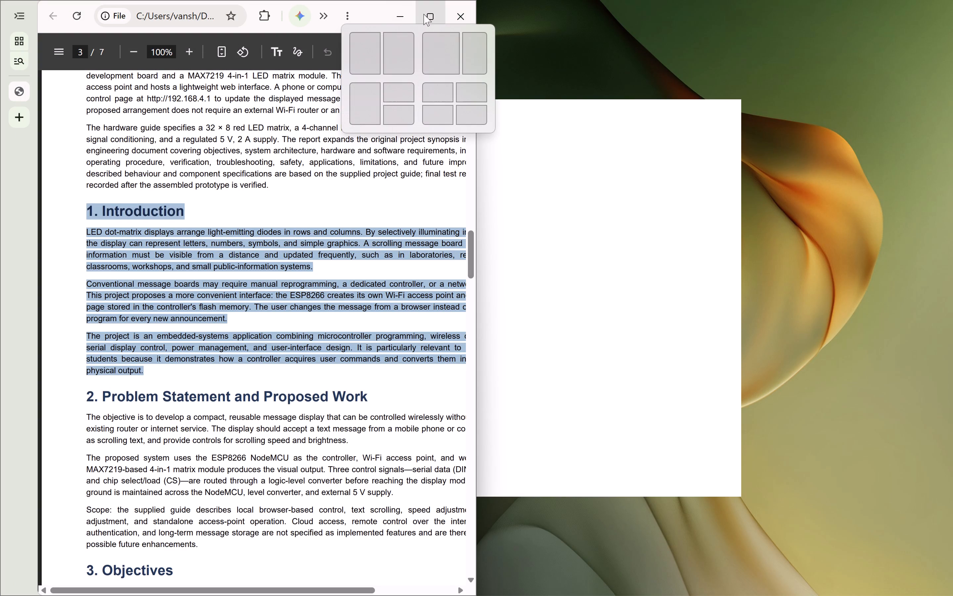
# Switch to the LED Dot Matrix PDF report in Chrome, maximize its window and view the Abstract and Introduction page.
pyautogui.click(434, 12)
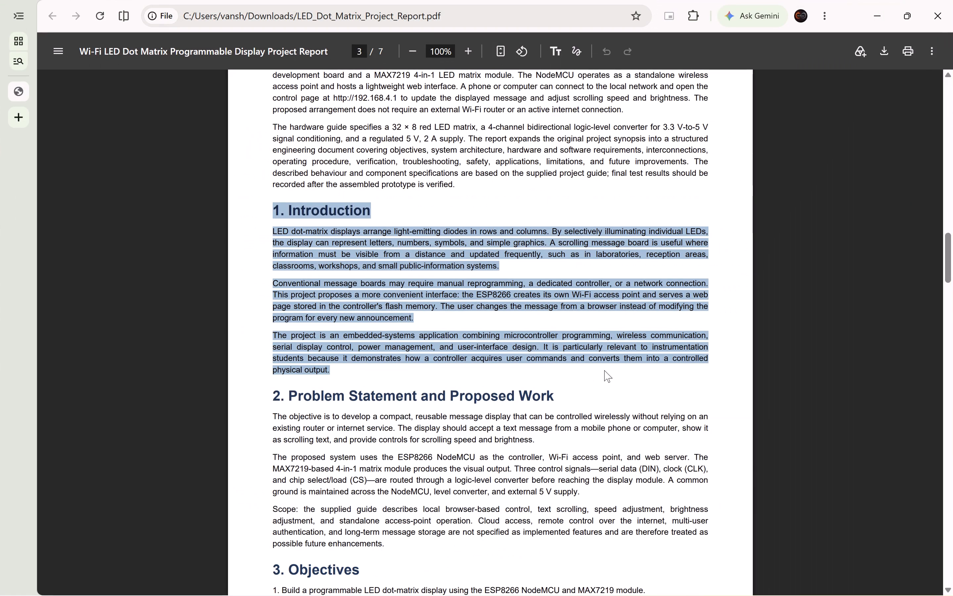
pyautogui.scroll(2, 598, 370)
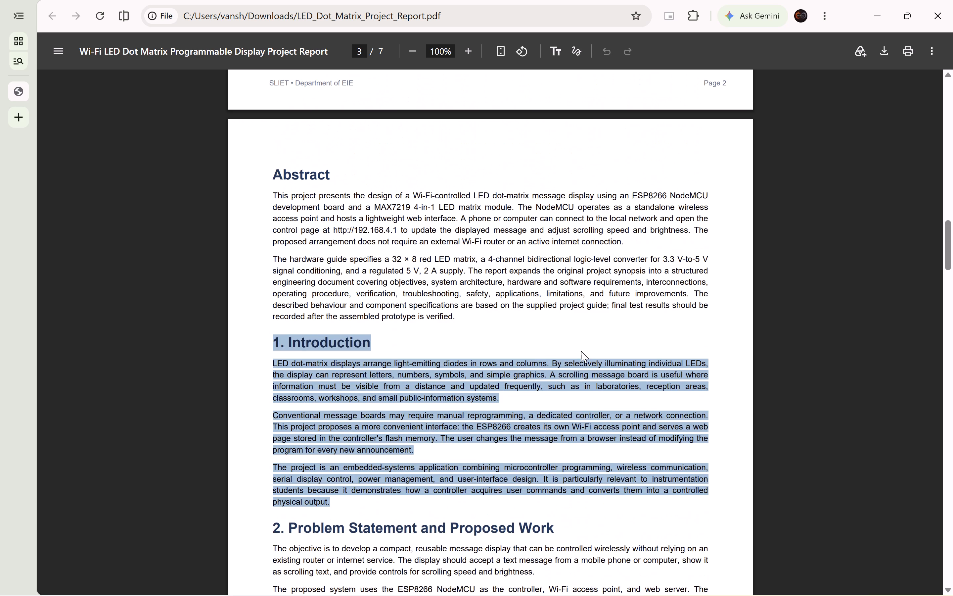
pyautogui.moveTo(952, 53); pyautogui.dragTo(952, 58)
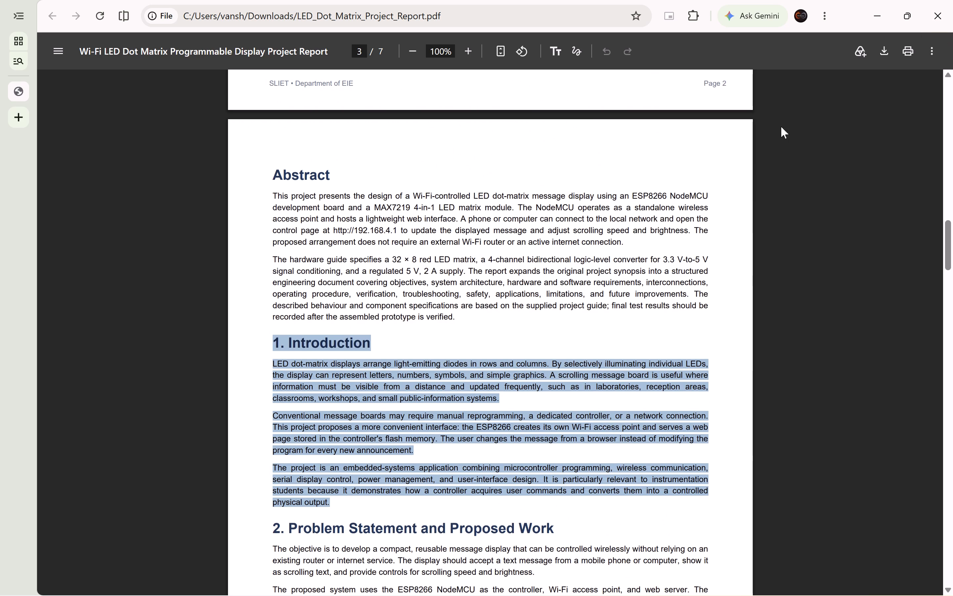
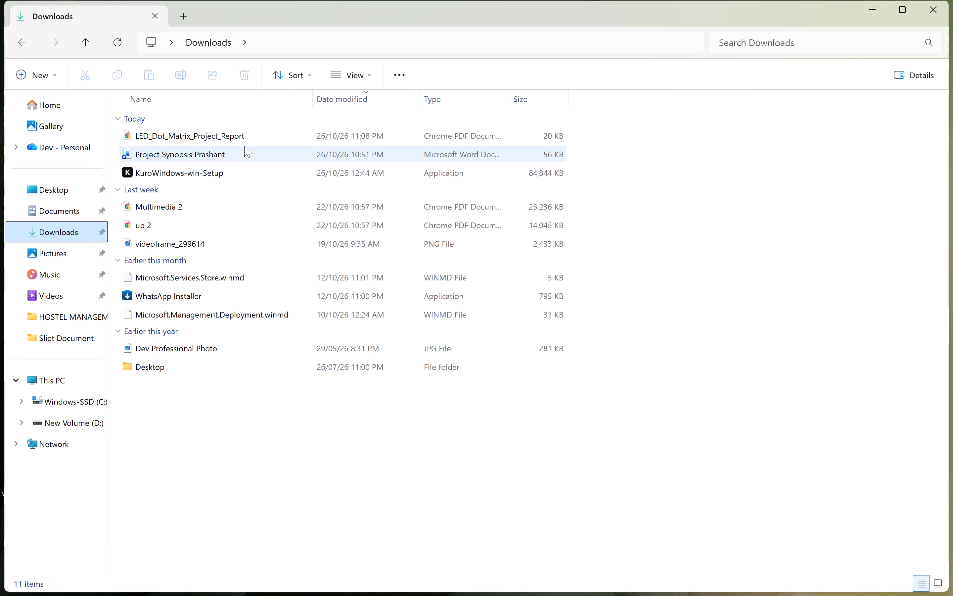
# Open the Project Synopsis Word document from the Downloads folder.
pyautogui.doubleClick(242, 147)
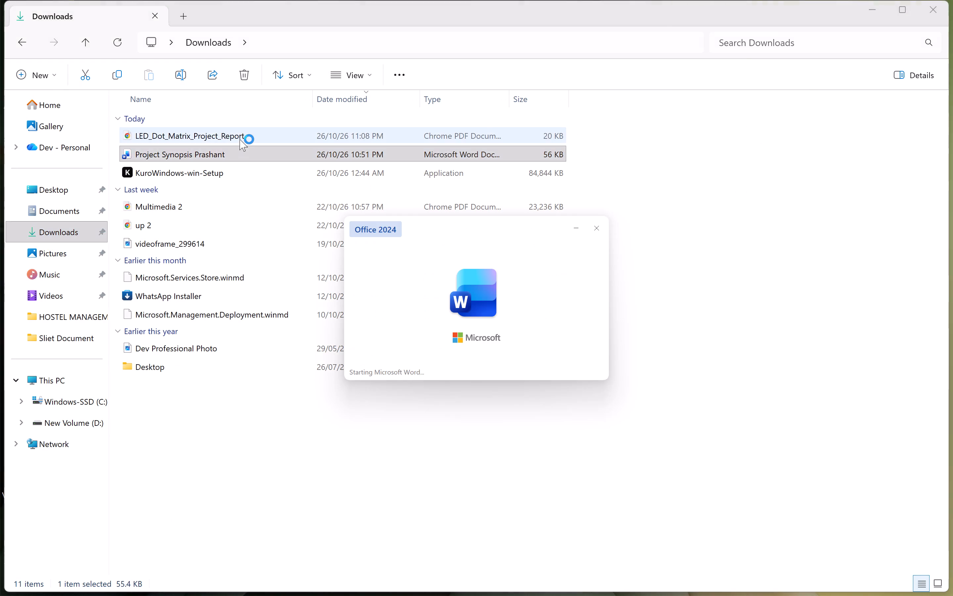
pyautogui.click(240, 137)
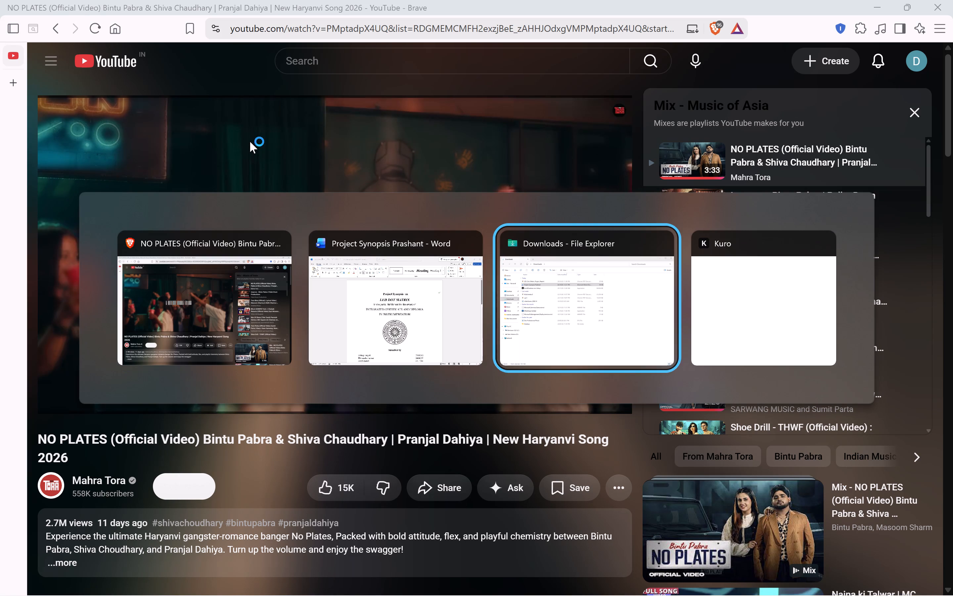
# Open the LED_Dot_Matrix_Project_Report PDF from Downloads, close File Explorer, and view the report's Certificate and Acknowledgement page.
pyautogui.doubleClick(244, 135)
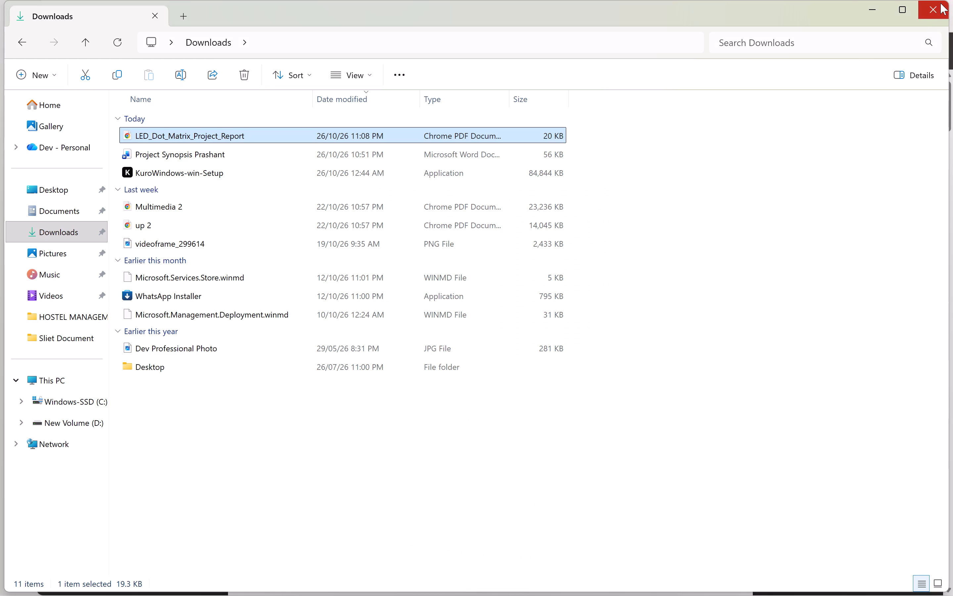
pyautogui.click(938, 9)
pyautogui.scroll(-10, 553, 341)
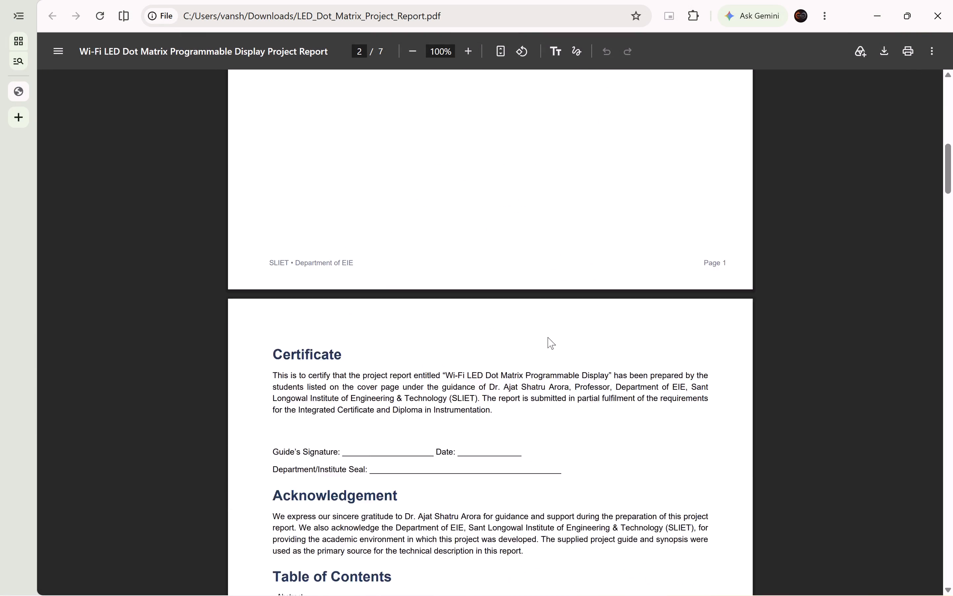
pyautogui.scroll(-3, 531, 335)
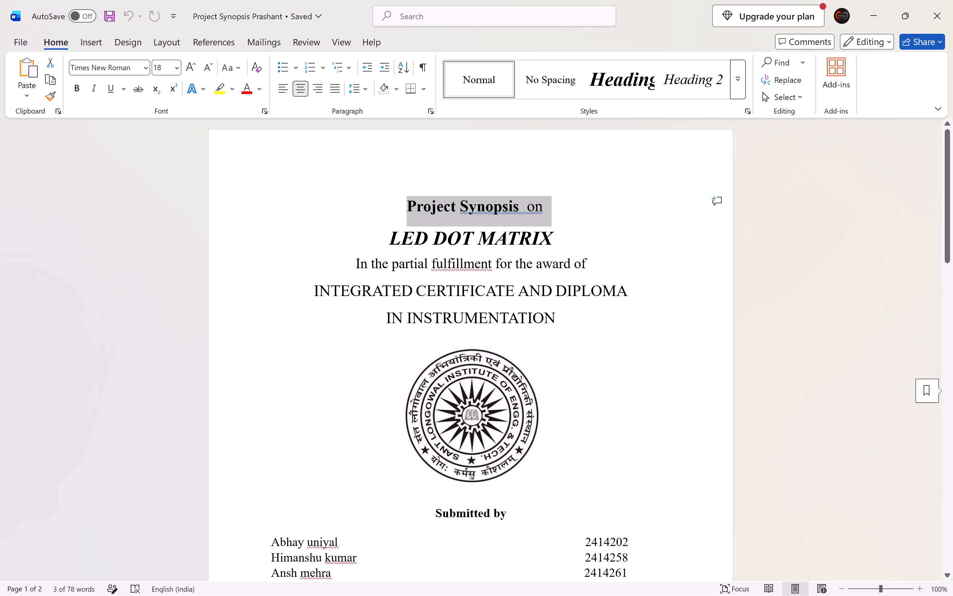
# Switch to the Project Synopsis document in Word and start a new third page after the Index page.
pyautogui.scroll(-8, 513, 327)
pyautogui.click(659, 358)
pyautogui.scroll(-6, 670, 357)
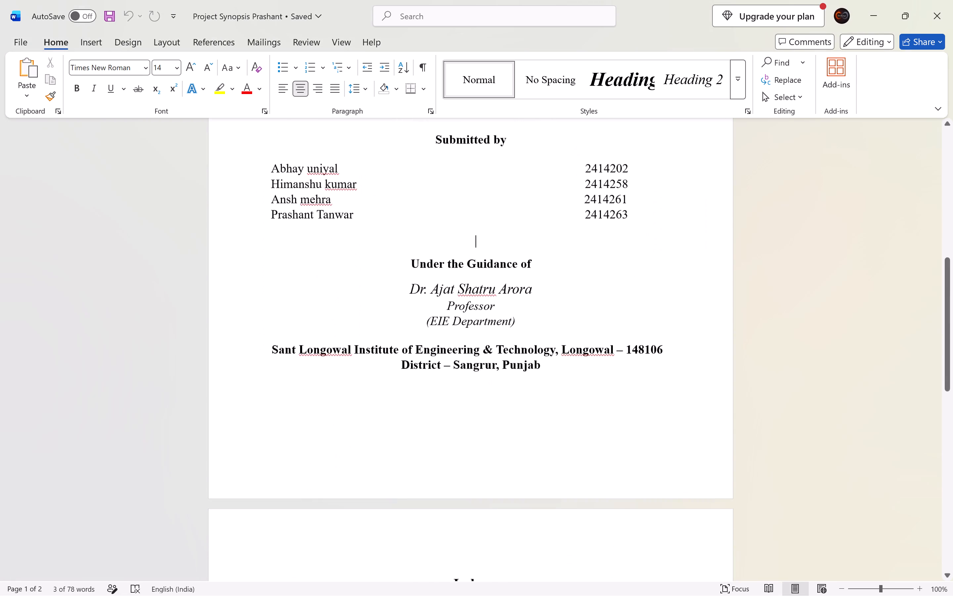
pyautogui.scroll(-10, 671, 360)
pyautogui.scroll(-16, 666, 356)
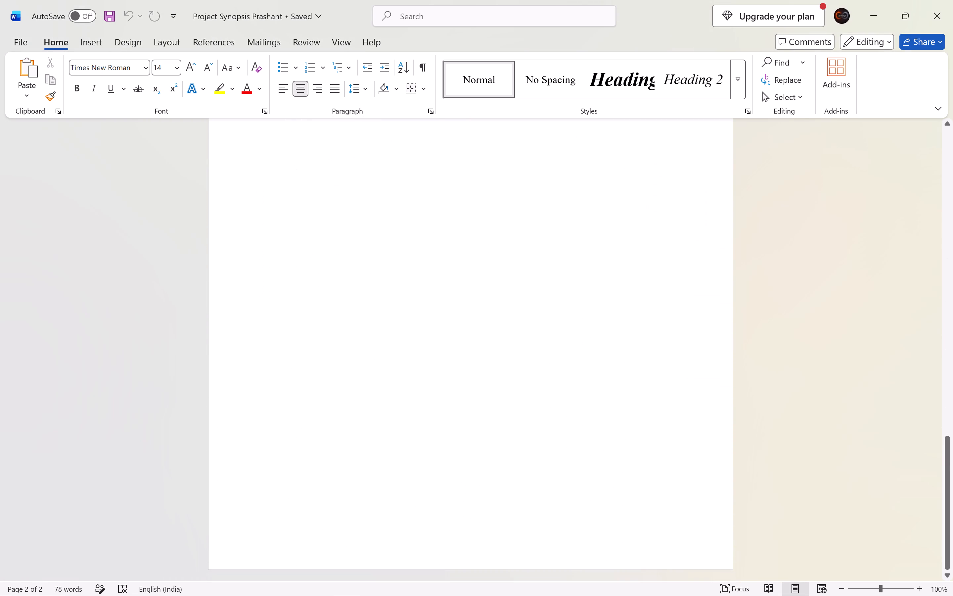
pyautogui.click(496, 319)
pyautogui.scroll(-1, 458, 447)
pyautogui.click(366, 543)
pyautogui.moveTo(364, 550); pyautogui.dragTo(367, 550)
pyautogui.press('Return')
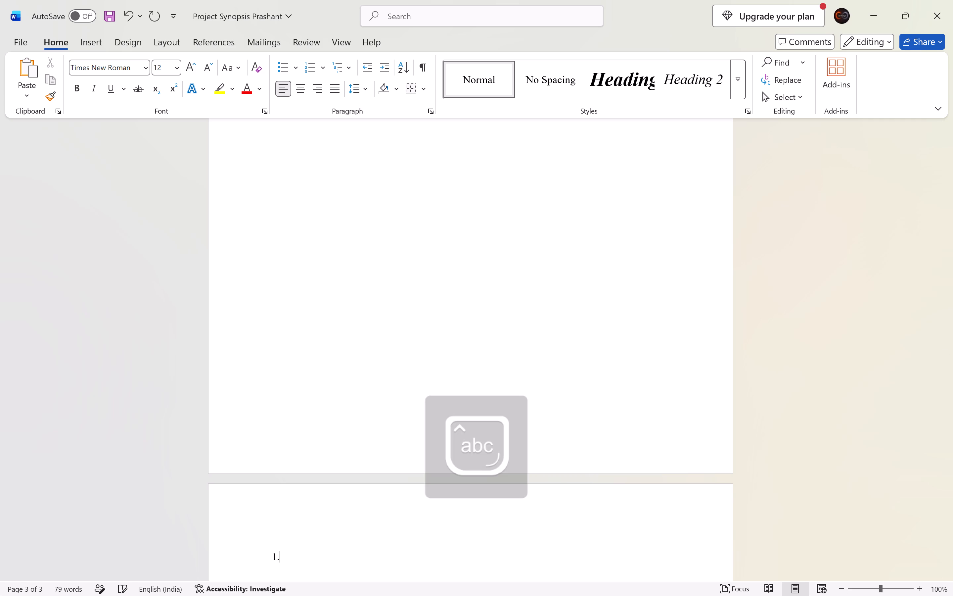
# Enter "Introduction" as the heading text after the number 1 on page 3.
pyautogui.press('u')
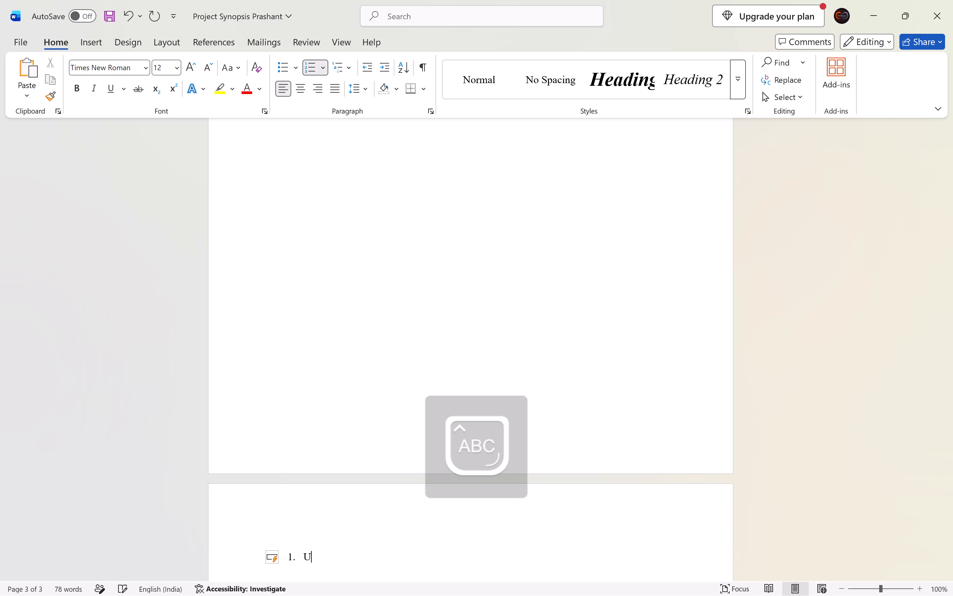
pyautogui.press('BackSpace')
pyautogui.press('i')
pyautogui.write('oduction')
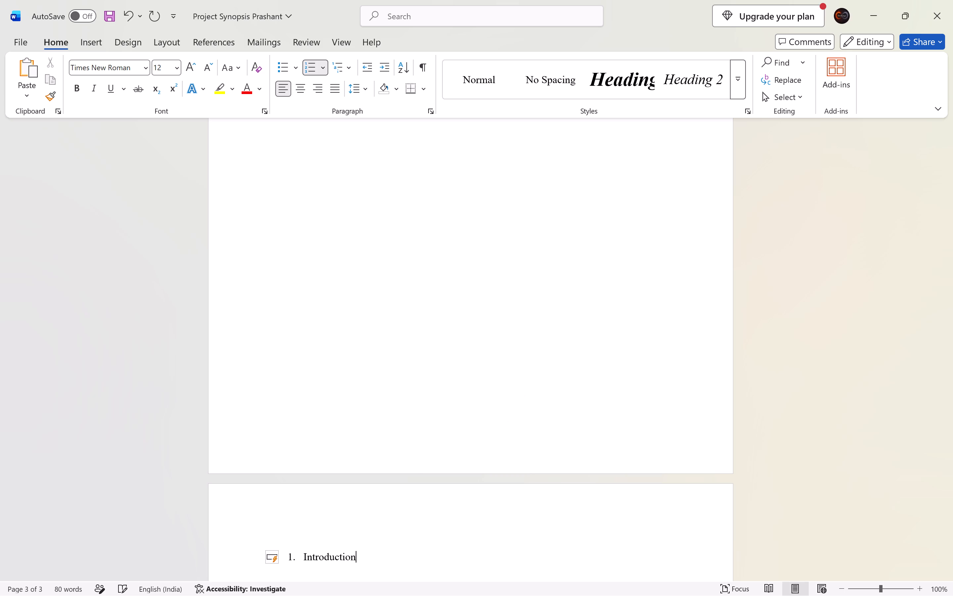
# Remove the automatic list numbering from the Introduction heading and enter a plain "1." directly before the word.
pyautogui.hotkey('ctrl', 'a')
pyautogui.click(416, 444)
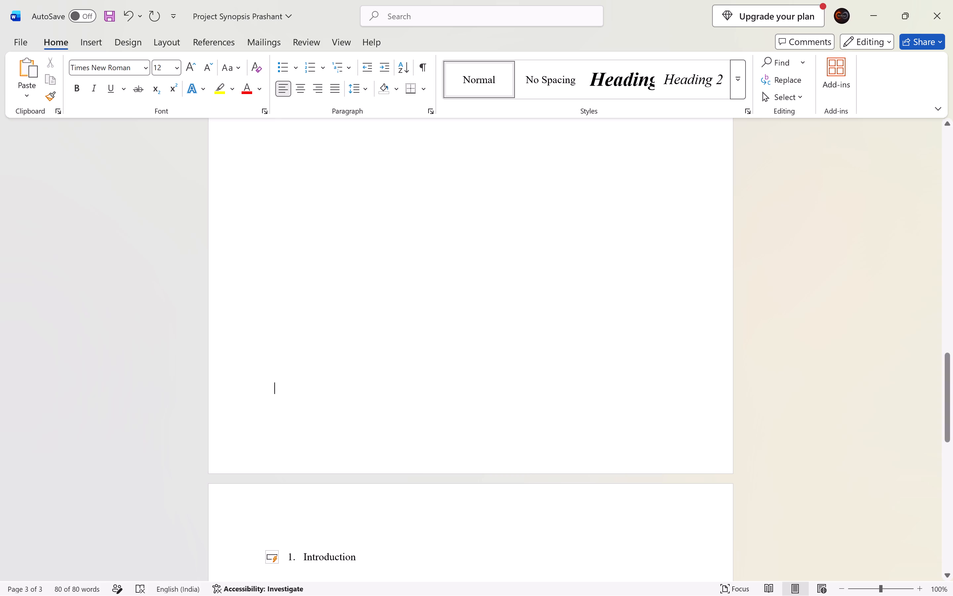
pyautogui.moveTo(379, 562); pyautogui.dragTo(266, 550)
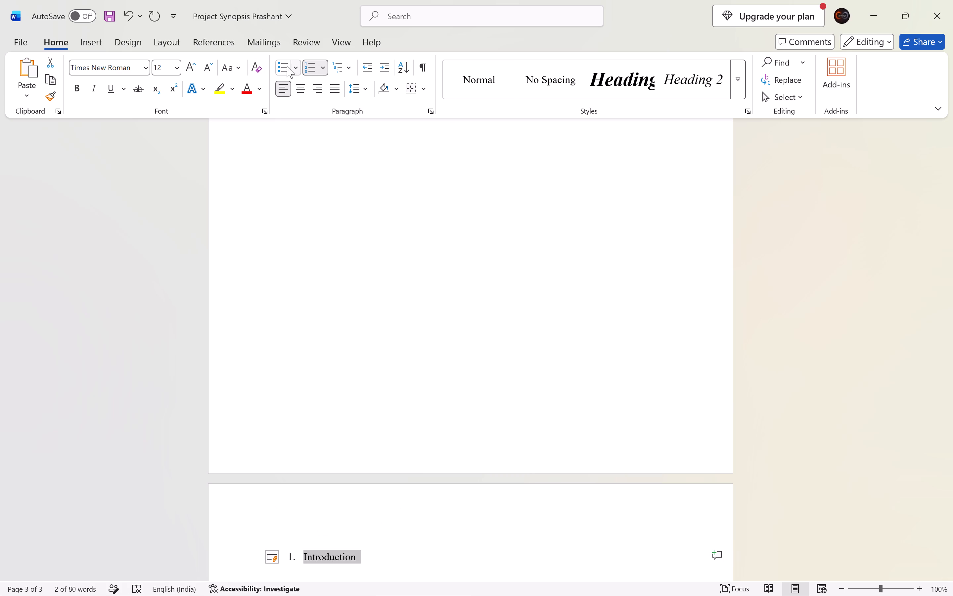
pyautogui.click(310, 70)
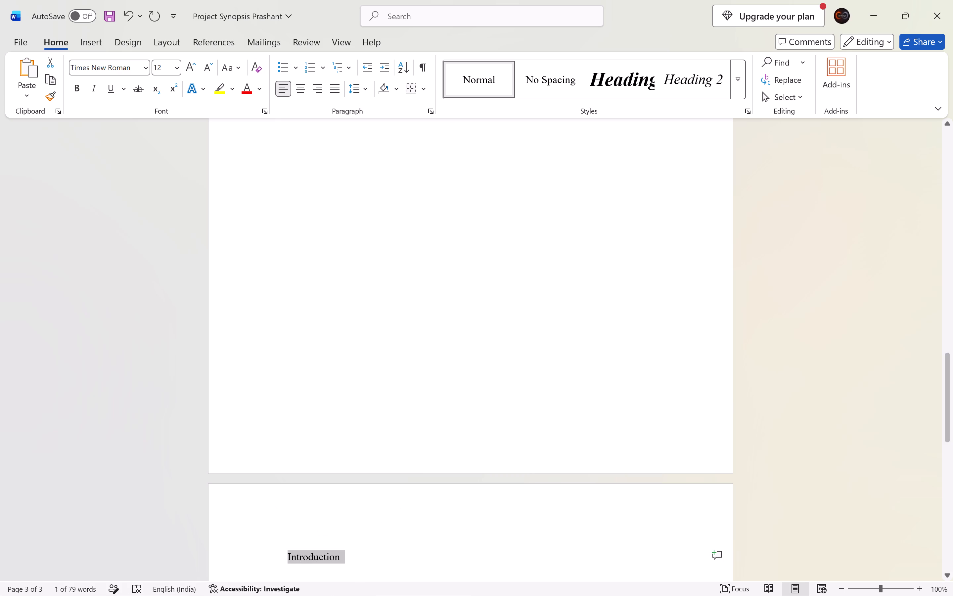
pyautogui.click(367, 561)
pyautogui.click(285, 558)
pyautogui.write('1.')
# Format the "1.Introduction" heading at font size 16, bold and centred.
pyautogui.moveTo(373, 554); pyautogui.dragTo(276, 557)
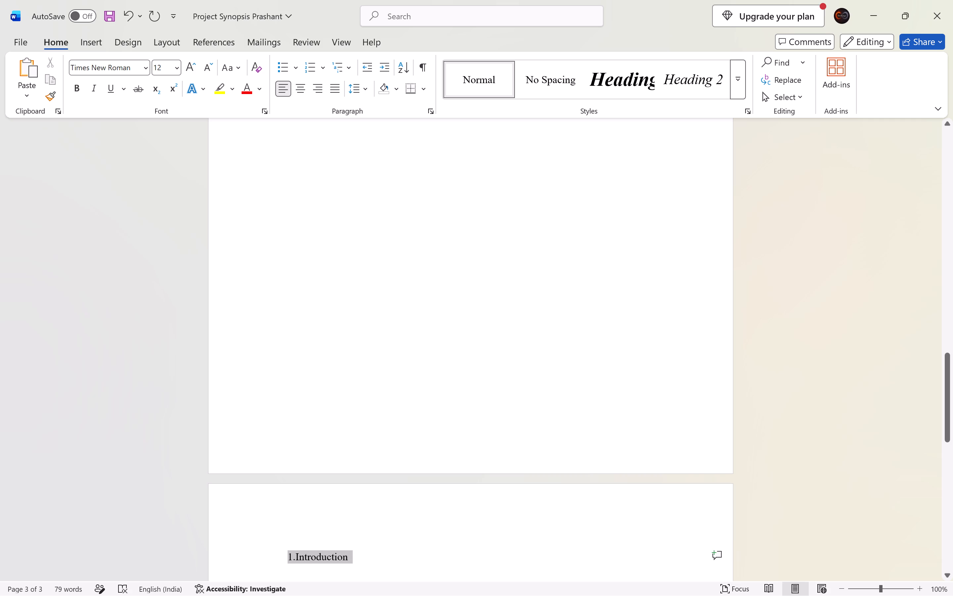
pyautogui.moveTo(276, 557); pyautogui.dragTo(272, 558)
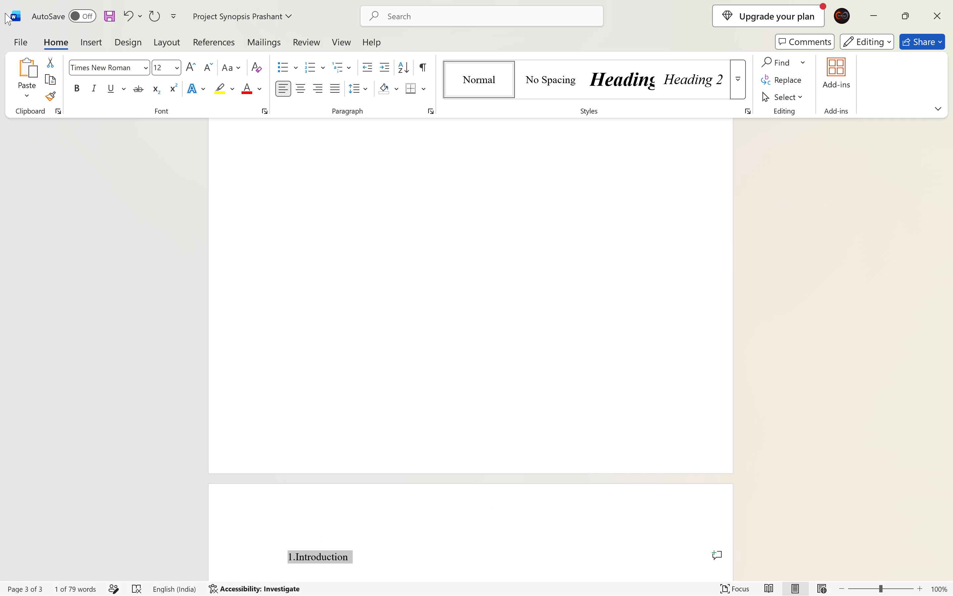
pyautogui.click(176, 69)
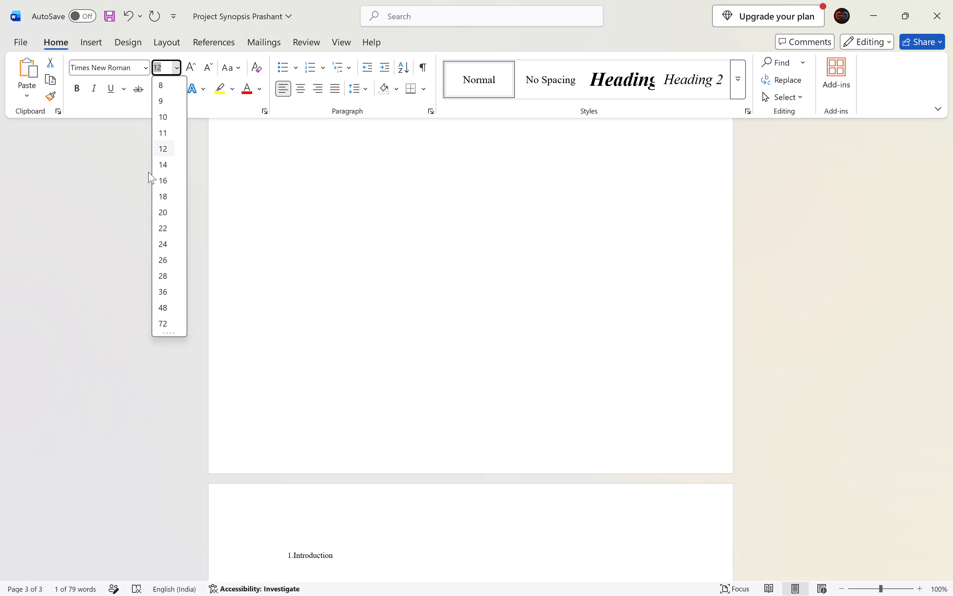
pyautogui.click(171, 182)
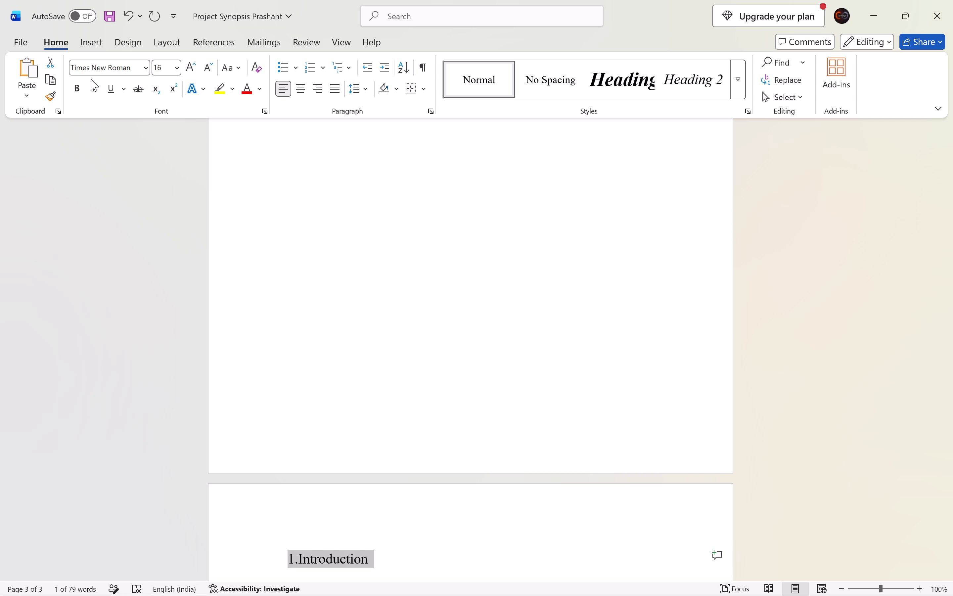
pyautogui.click(80, 83)
pyautogui.click(299, 87)
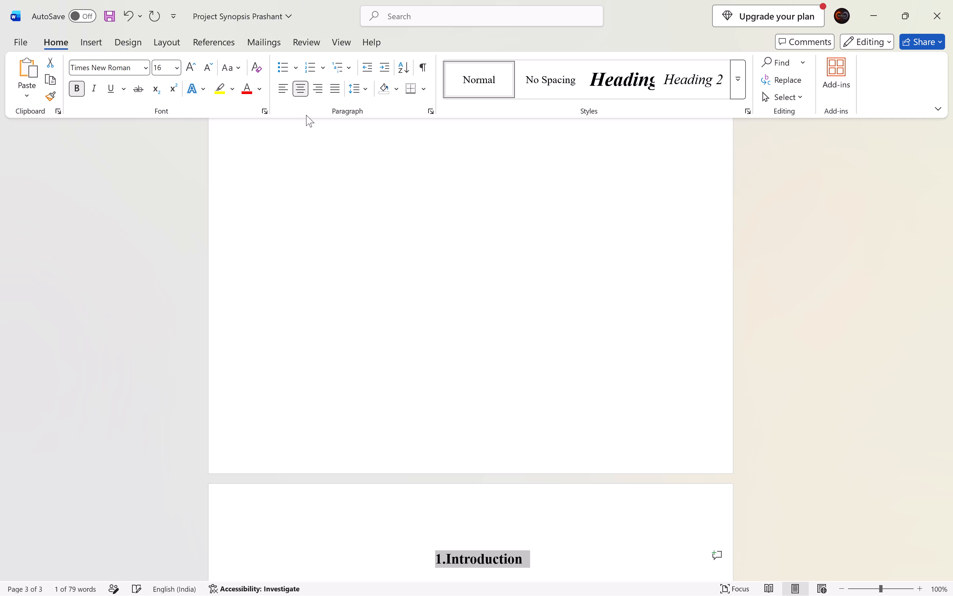
# Insert a space between "1." and "Introduction" in the page 3 heading.
pyautogui.scroll(-6, 447, 271)
pyautogui.scroll(-4, 530, 277)
pyautogui.click(550, 241)
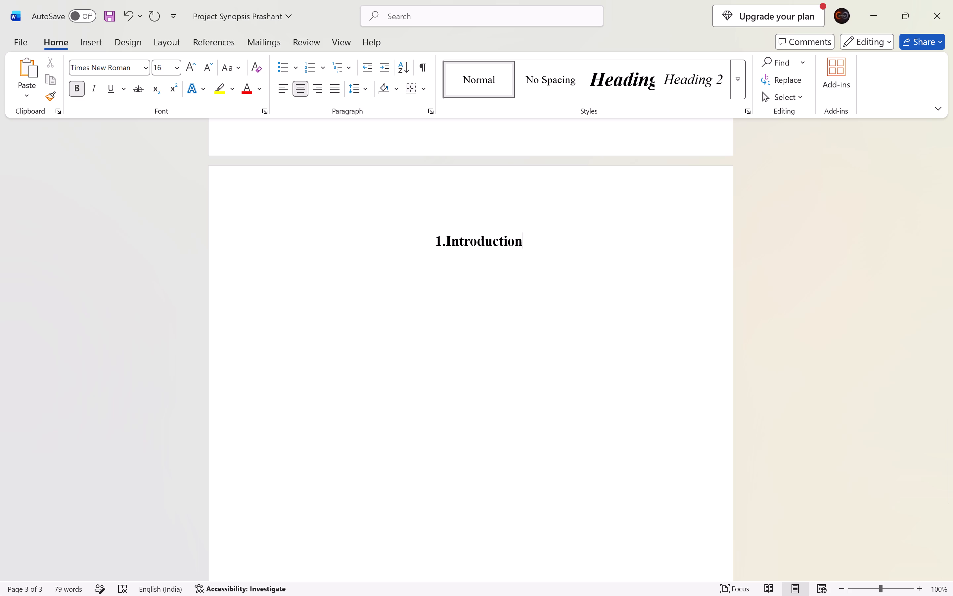
pyautogui.press('Left')
pyautogui.press('Left')
pyautogui.press('Left')
pyautogui.press('Left')
pyautogui.press('Left')
pyautogui.press('Left')
pyautogui.press('Left')
pyautogui.press('Left')
pyautogui.press('Left')
pyautogui.press('Left')
pyautogui.press('Left')
pyautogui.press('Left')
pyautogui.press('Left')
pyautogui.press('Right')
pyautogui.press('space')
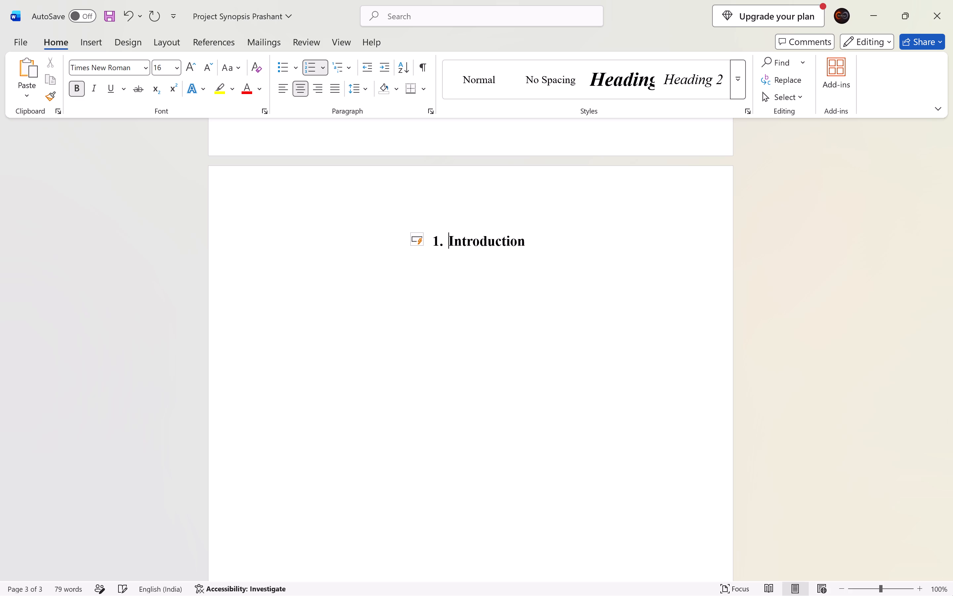
# Add a new line below the Introduction heading, without list numbering and aligned left.
pyautogui.press('Right')
pyautogui.press('Right')
pyautogui.press('Right')
pyautogui.press('Right')
pyautogui.press('Right')
pyautogui.press('Right')
pyautogui.press('Right')
pyautogui.press('Right')
pyautogui.press('Right')
pyautogui.press('Right')
pyautogui.press('Right')
pyautogui.press('Right')
pyautogui.press('Return')
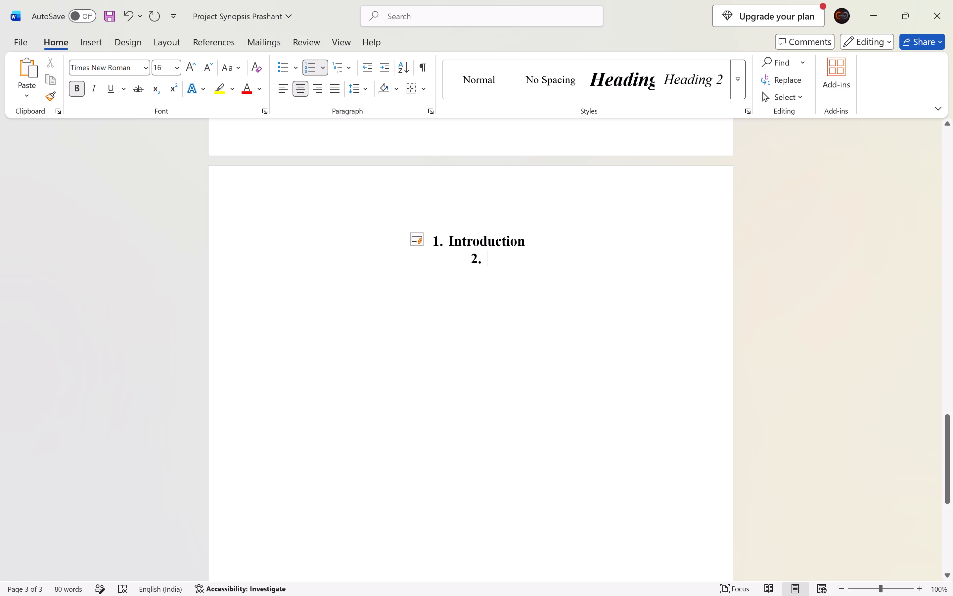
pyautogui.click(308, 66)
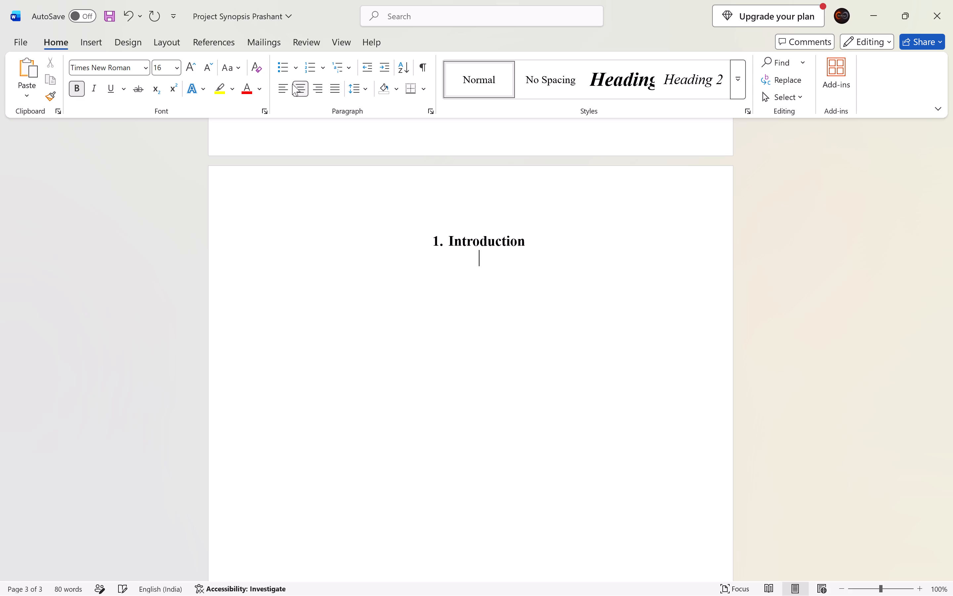
pyautogui.click(281, 85)
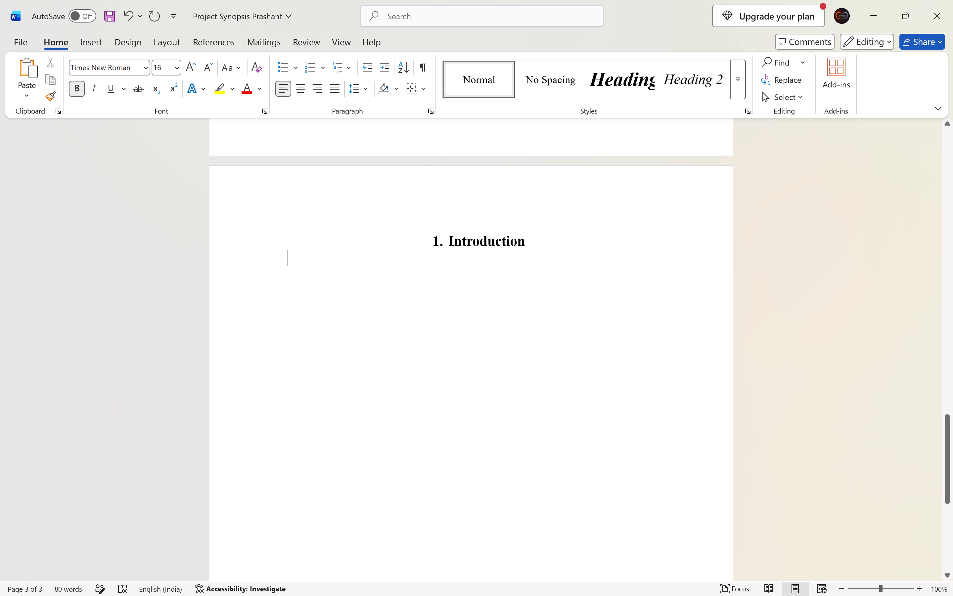
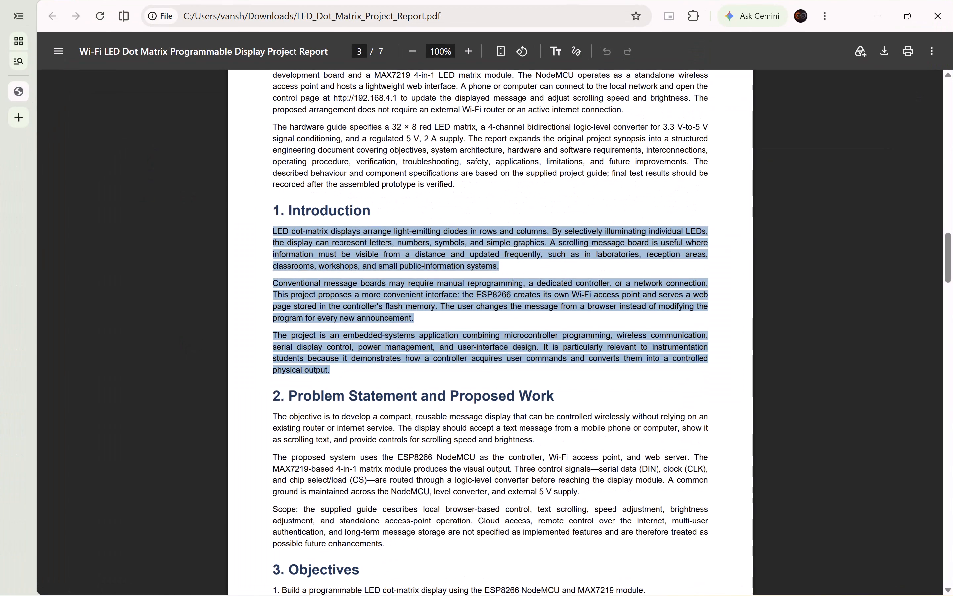
# Copy the first Introduction paragraph from the LED Dot Matrix report PDF and paste it below the Introduction heading in the Word synopsis.
pyautogui.click(274, 230)
pyautogui.moveTo(270, 228); pyautogui.dragTo(509, 263)
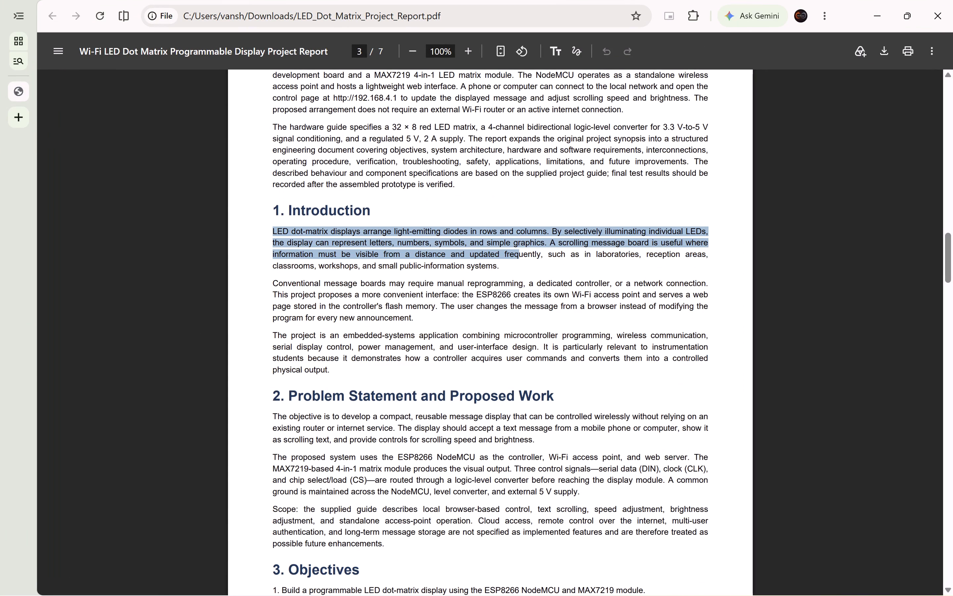
pyautogui.moveTo(509, 263); pyautogui.dragTo(501, 270)
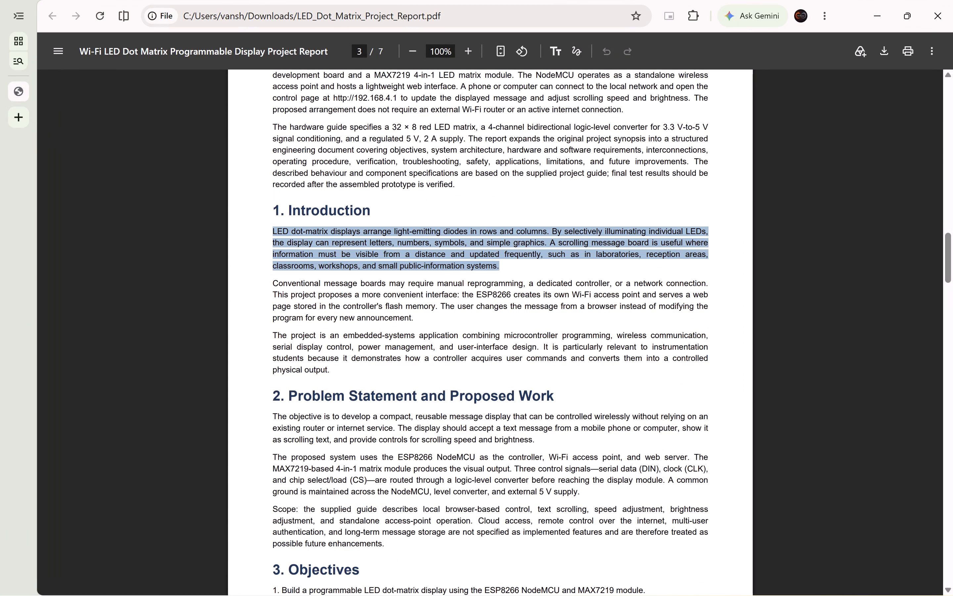
pyautogui.hotkey('ctrl', 'c')
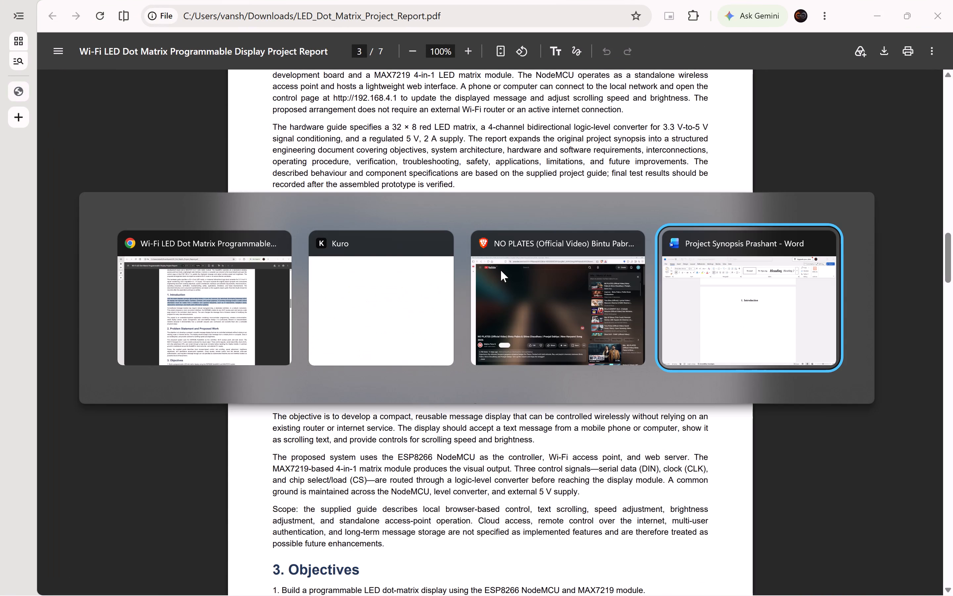
pyautogui.hotkey('ctrl', 'v')
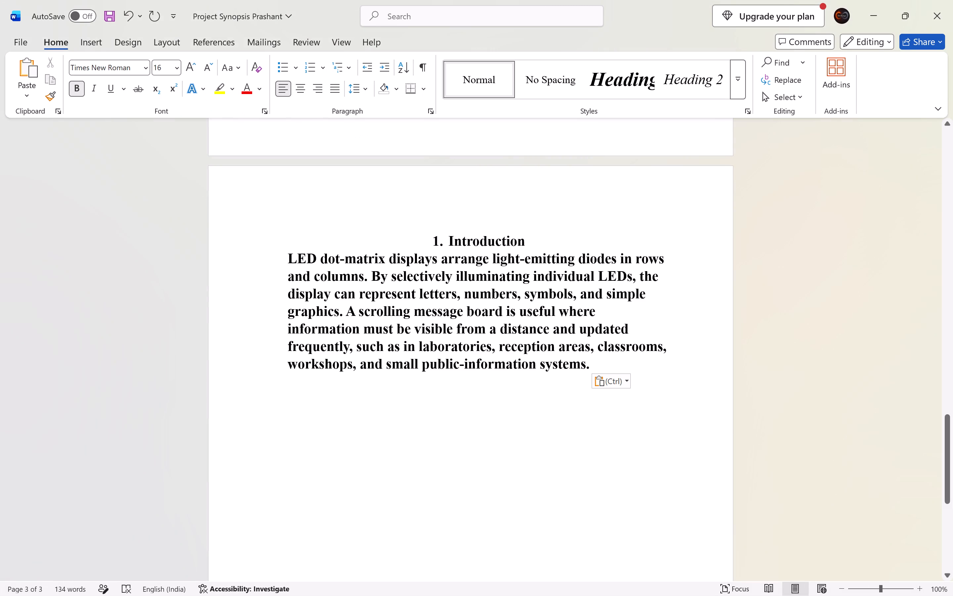
# Select the pasted LED dot-matrix paragraph under the Introduction heading to change its formatting.
pyautogui.click(597, 361)
pyautogui.moveTo(592, 361); pyautogui.dragTo(301, 248)
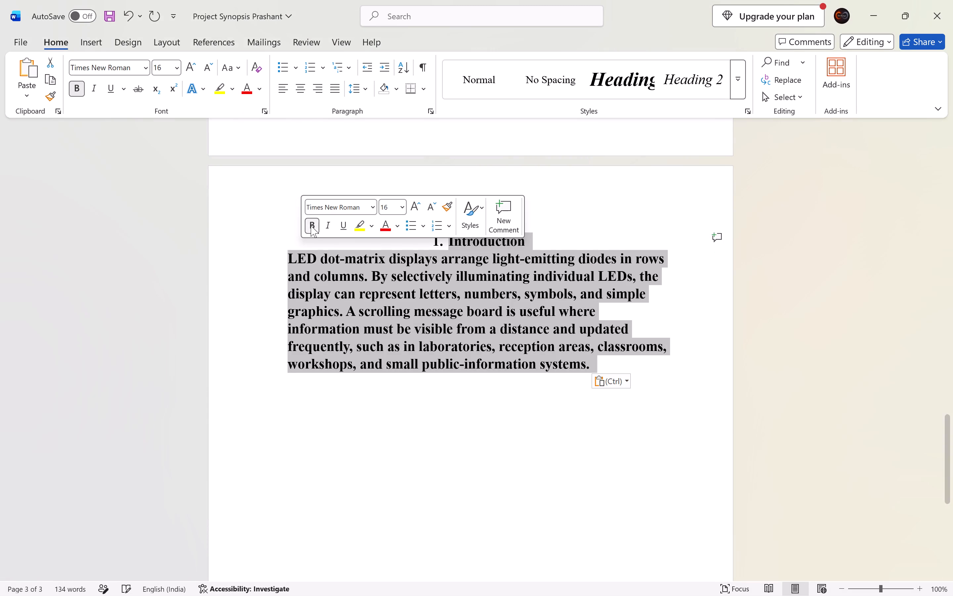
# Remove bold from the Introduction body paragraph, leaving only the "1. Introduction" heading bold.
pyautogui.click(311, 225)
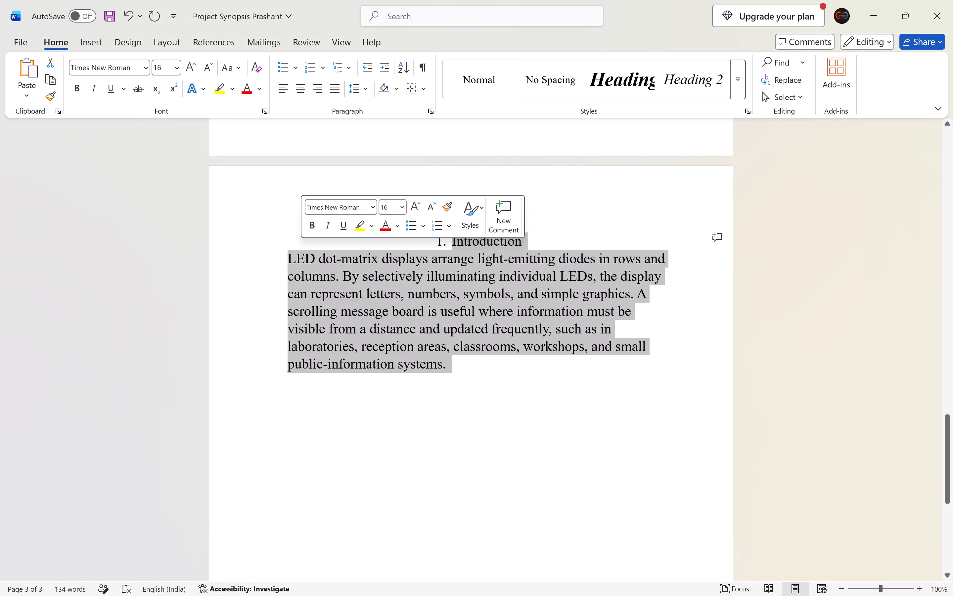
pyautogui.click(590, 435)
pyautogui.click(559, 245)
pyautogui.moveTo(530, 241); pyautogui.dragTo(443, 244)
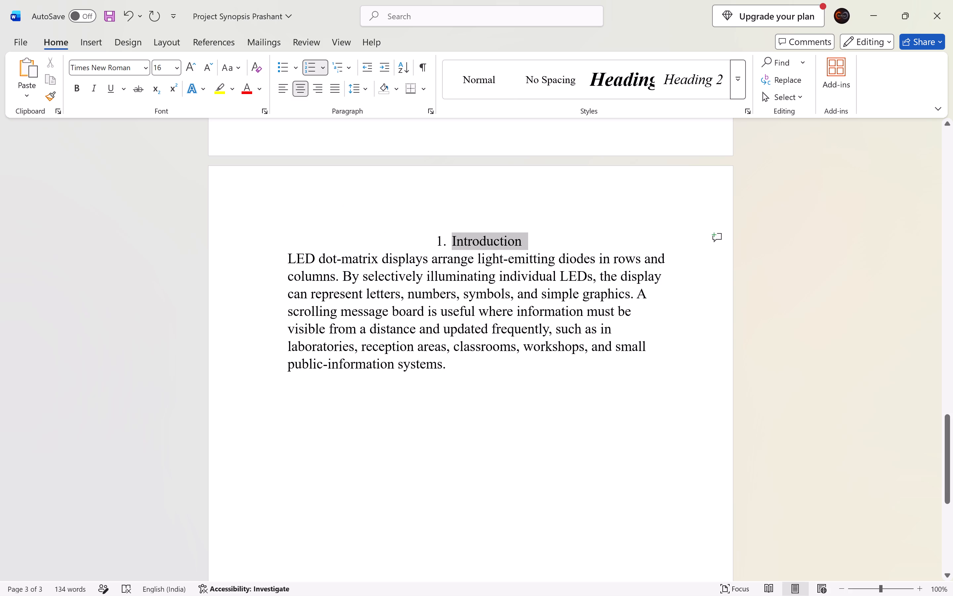
pyautogui.moveTo(443, 244); pyautogui.dragTo(431, 242)
pyautogui.click(447, 224)
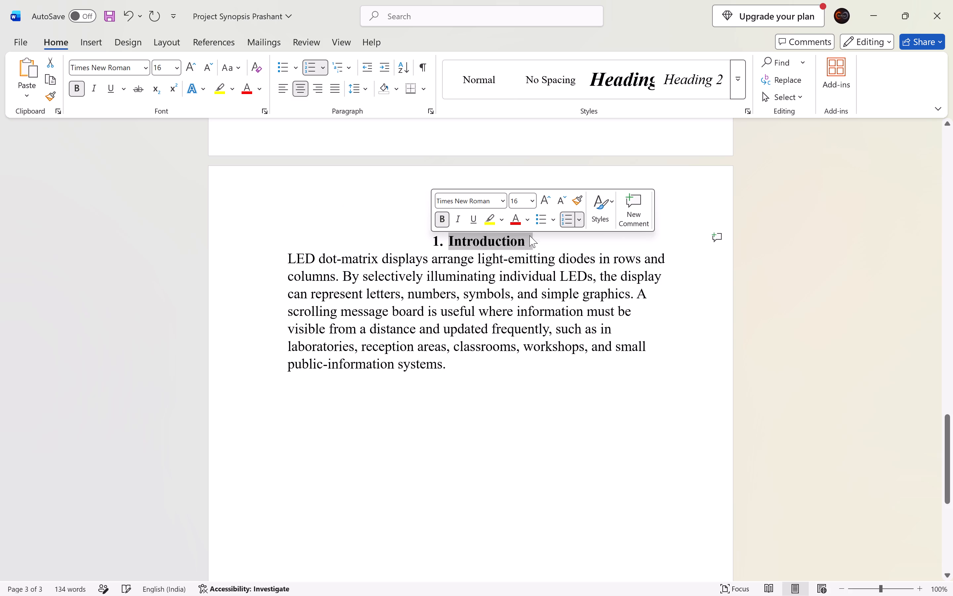
# Insert a blank, unnumbered line between the Introduction heading and its body paragraph.
pyautogui.click(543, 241)
pyautogui.press('Return')
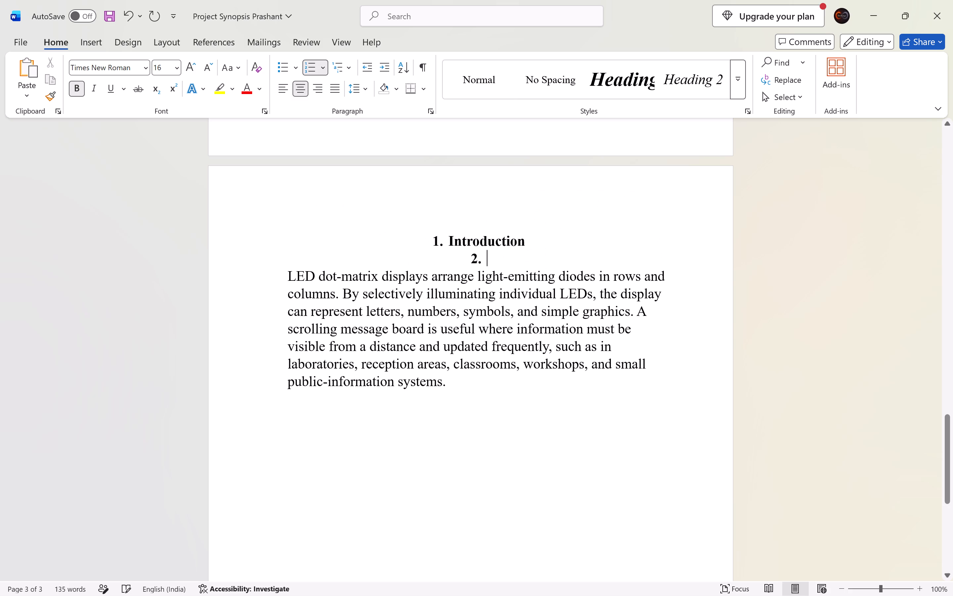
pyautogui.scroll(3, 509, 282)
pyautogui.scroll(-2, 517, 289)
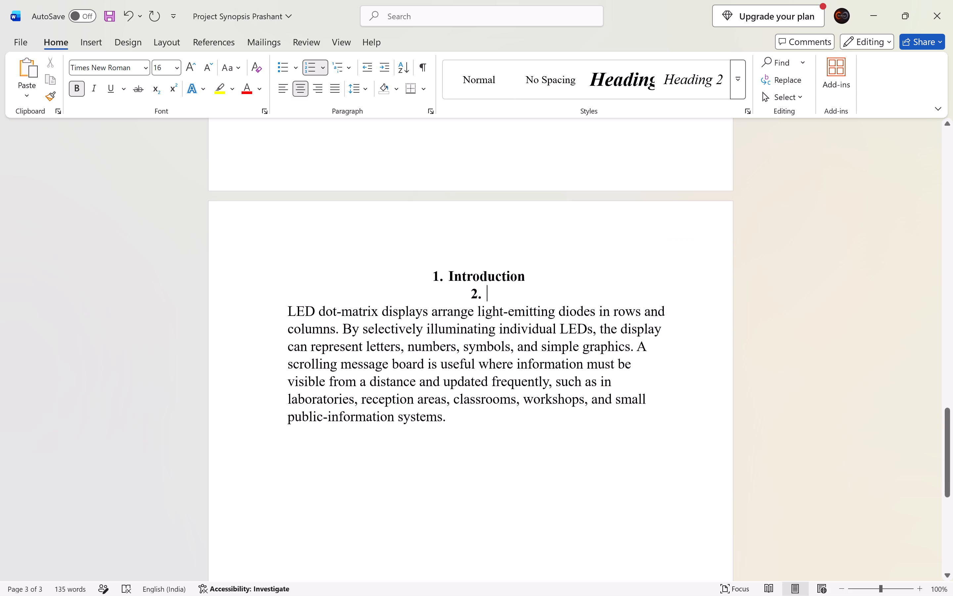
pyautogui.scroll(-1, 517, 289)
pyautogui.click(93, 37)
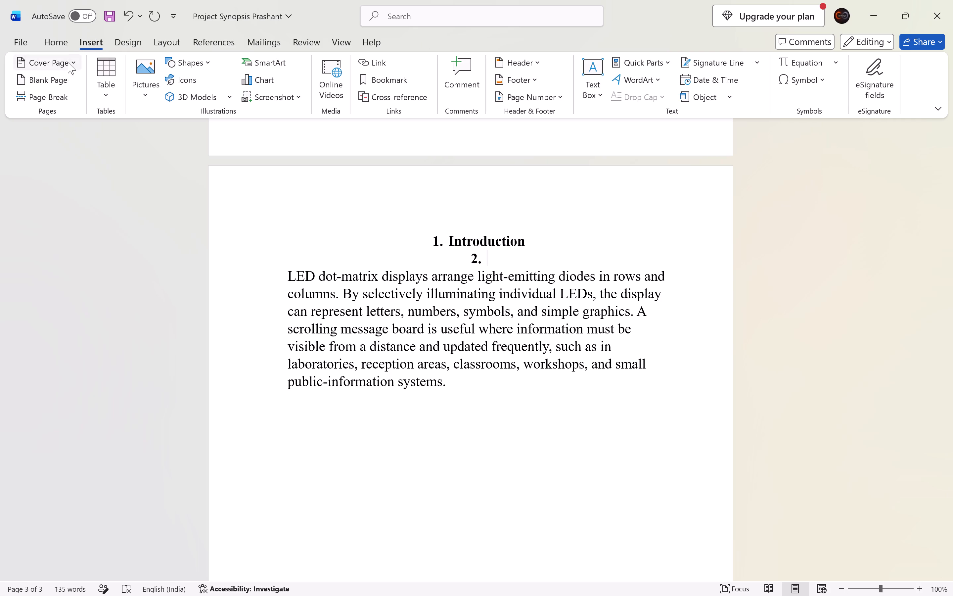
pyautogui.click(64, 46)
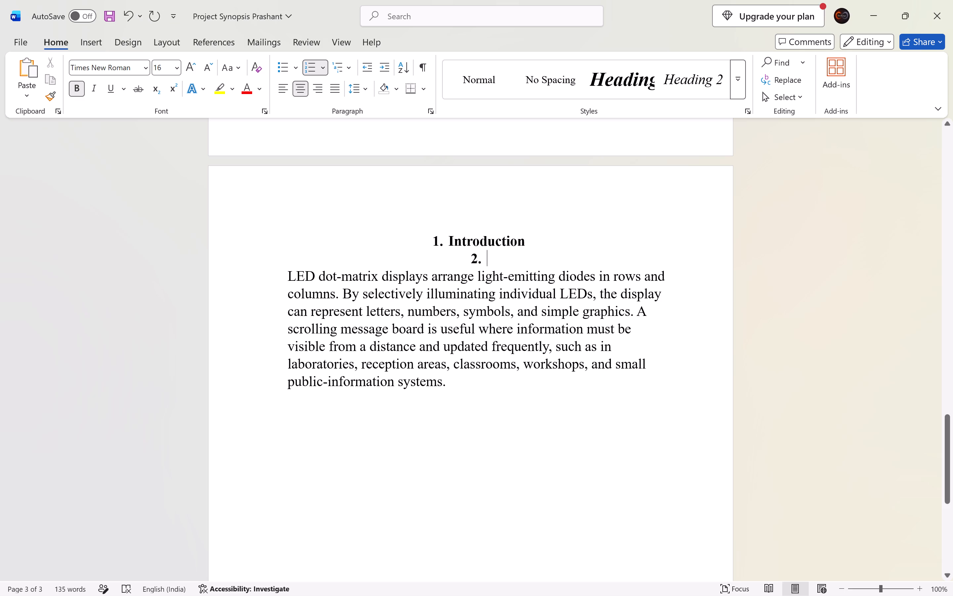
pyautogui.press('BackSpace')
pyautogui.click(466, 390)
# Look over the cover page, the Index list and the layout of the Introduction page.
pyautogui.moveTo(502, 160); pyautogui.dragTo(457, 151)
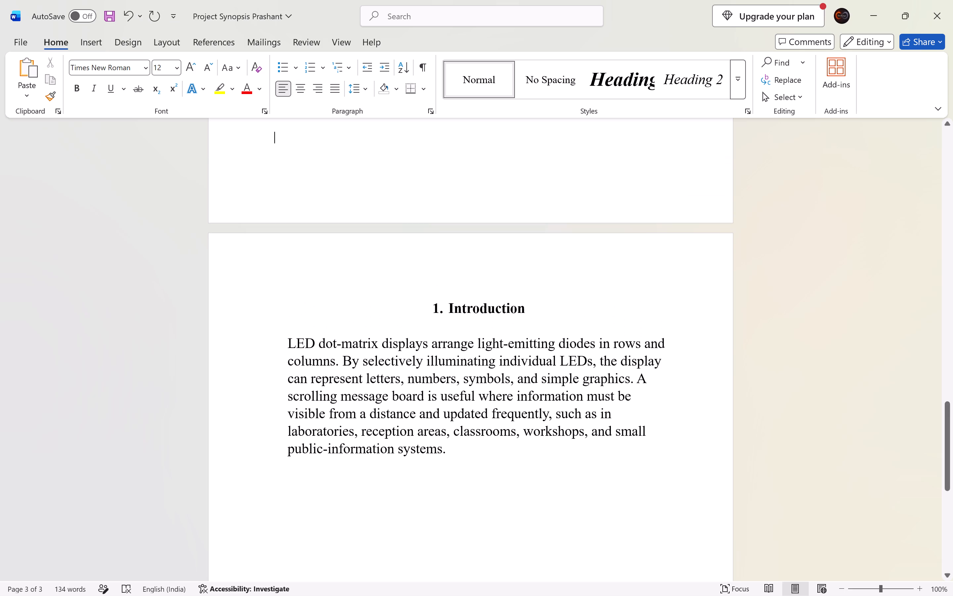
pyautogui.scroll(20, 435, 223)
pyautogui.scroll(19, 435, 223)
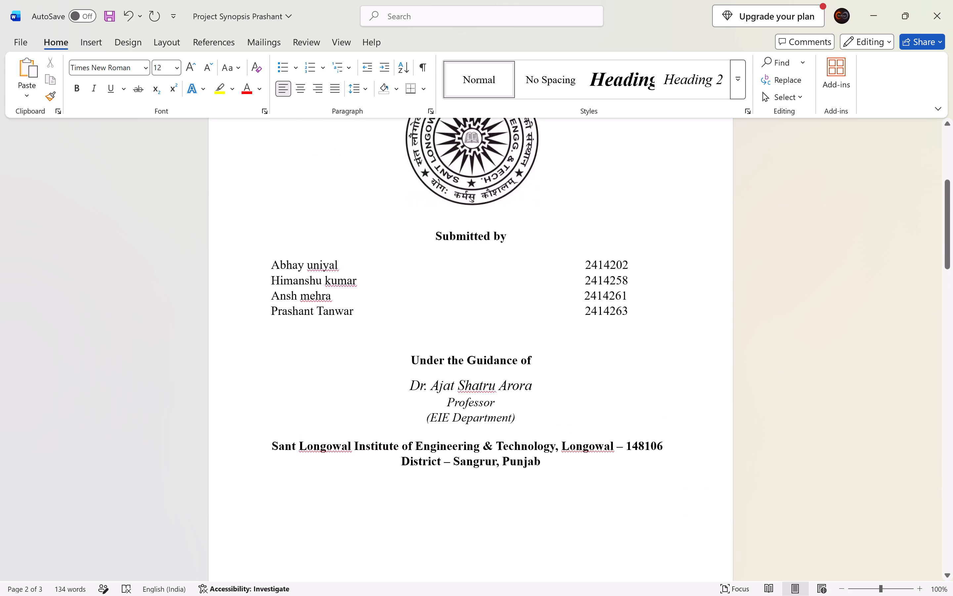
pyautogui.scroll(10, 432, 212)
pyautogui.scroll(-20, 641, 217)
pyautogui.scroll(-4, 641, 217)
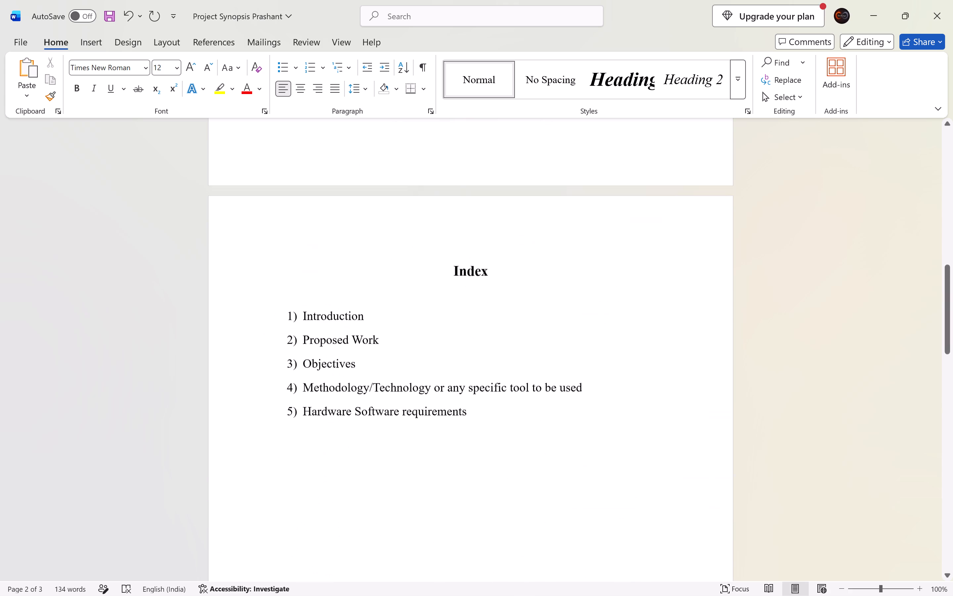
pyautogui.scroll(-19, 618, 236)
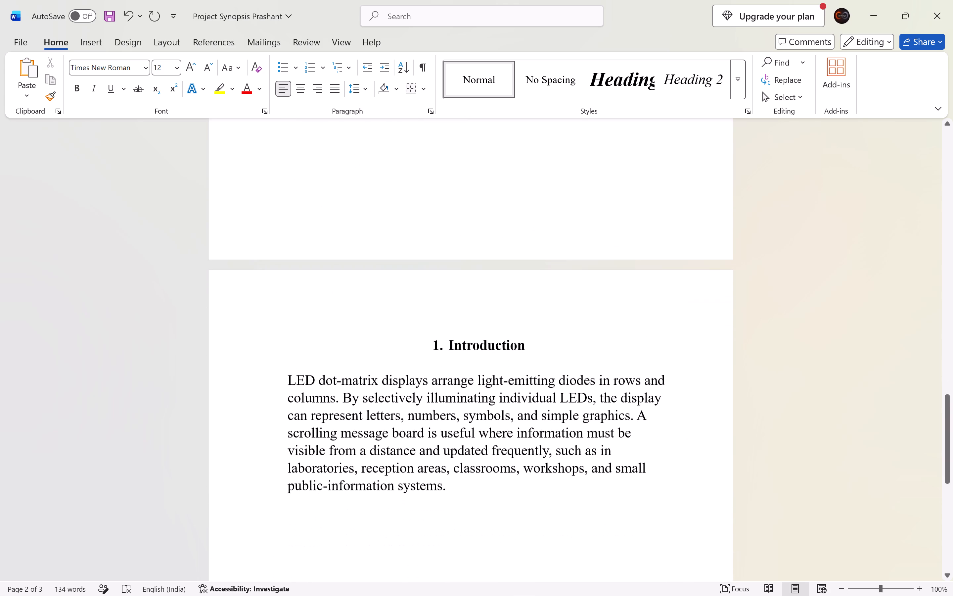
# Set the Introduction body paragraph to font size 14.
pyautogui.scroll(-5, 529, 377)
pyautogui.moveTo(458, 327); pyautogui.dragTo(268, 215)
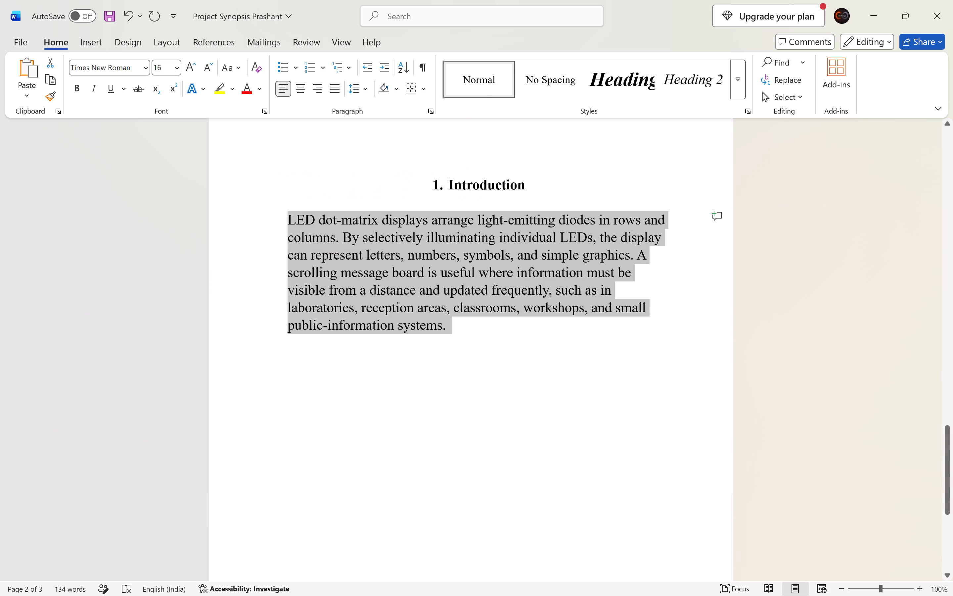
pyautogui.click(175, 71)
pyautogui.click(165, 152)
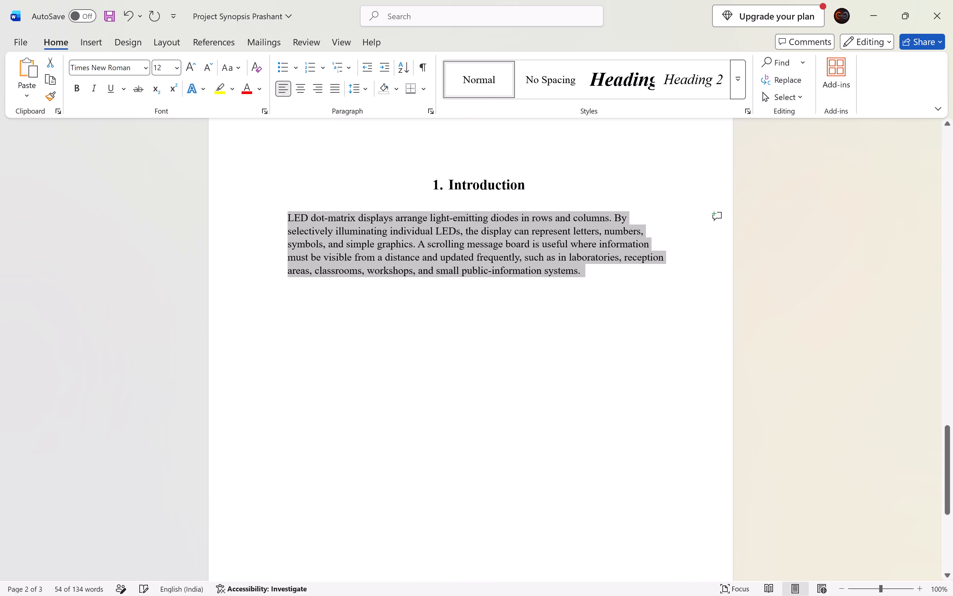
pyautogui.click(175, 69)
pyautogui.click(165, 162)
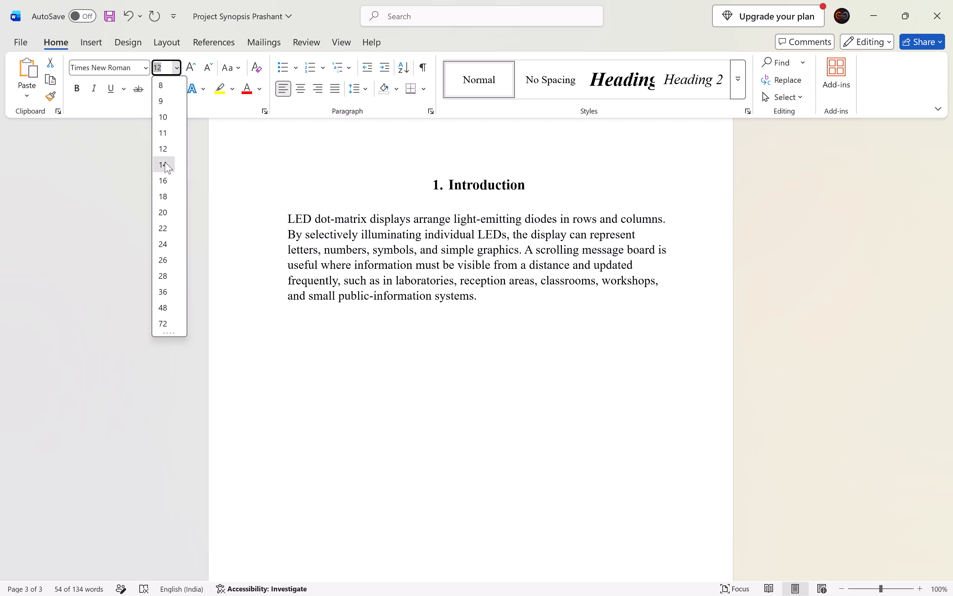
pyautogui.click(559, 337)
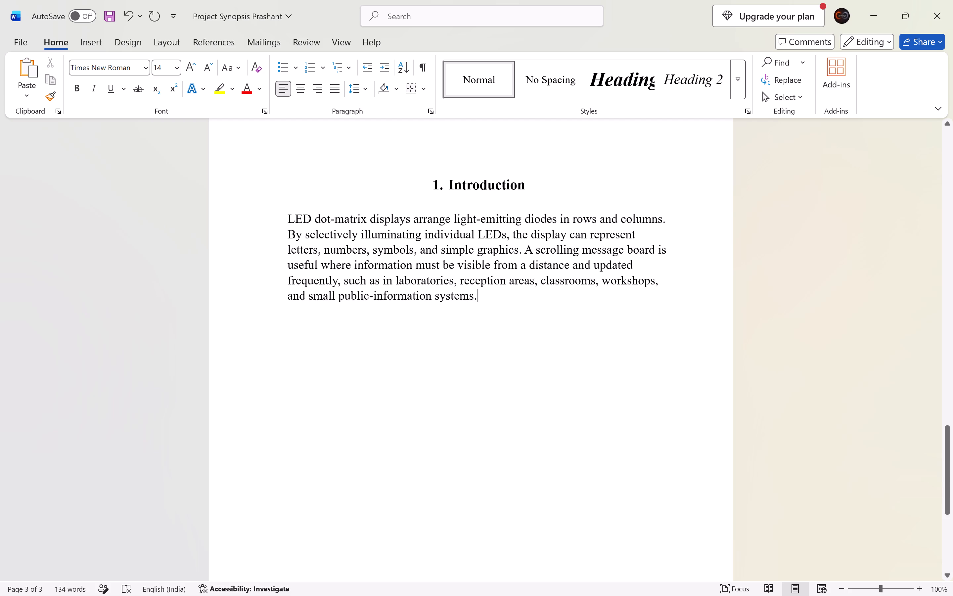
# Add two line breaks after the end of the Introduction paragraph.
pyautogui.press('Return')
pyautogui.press('Return')
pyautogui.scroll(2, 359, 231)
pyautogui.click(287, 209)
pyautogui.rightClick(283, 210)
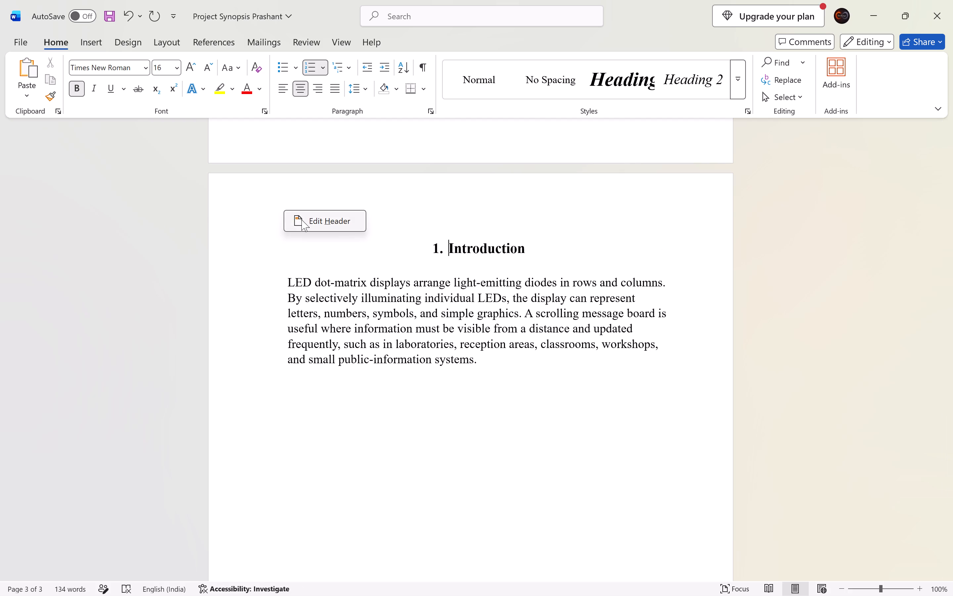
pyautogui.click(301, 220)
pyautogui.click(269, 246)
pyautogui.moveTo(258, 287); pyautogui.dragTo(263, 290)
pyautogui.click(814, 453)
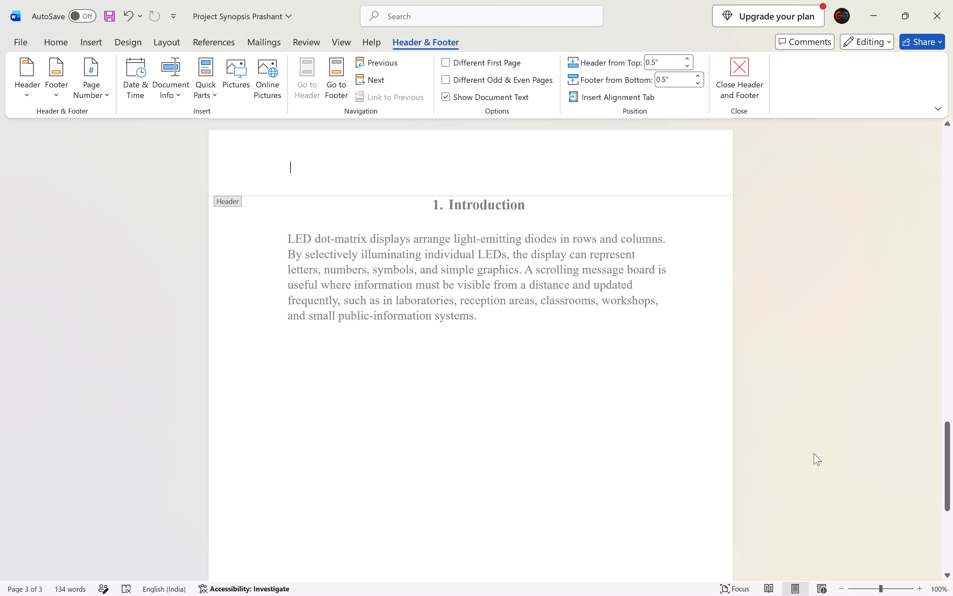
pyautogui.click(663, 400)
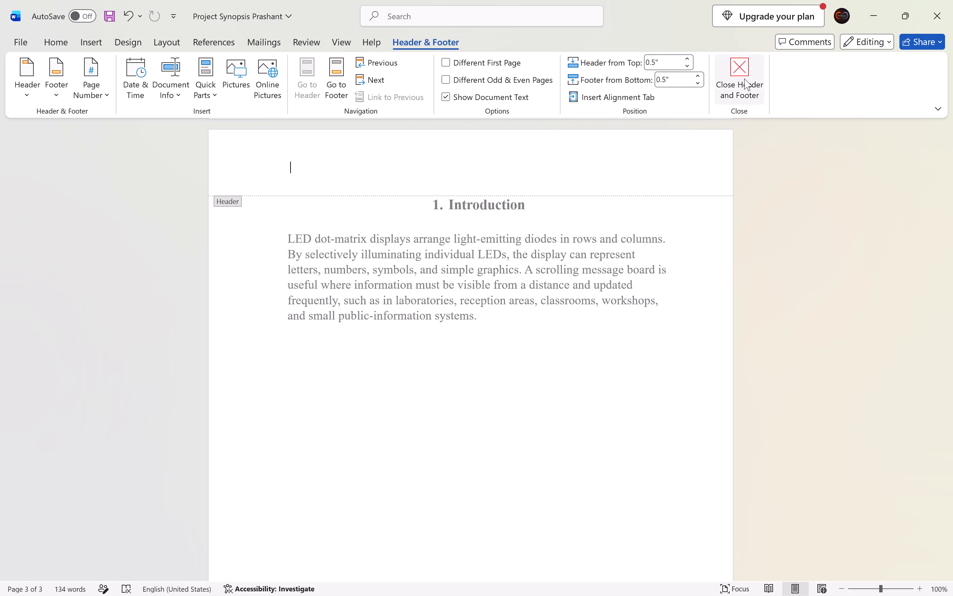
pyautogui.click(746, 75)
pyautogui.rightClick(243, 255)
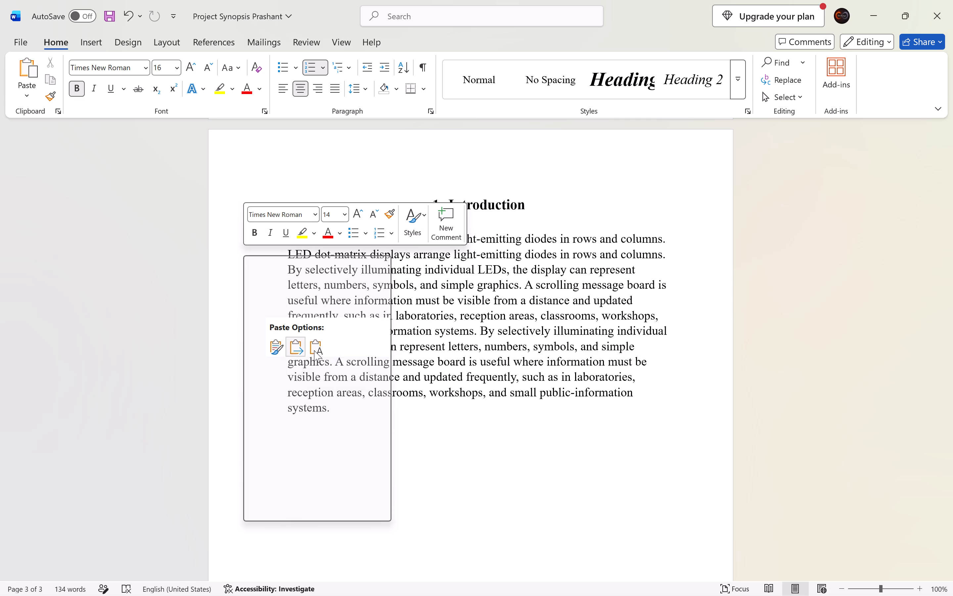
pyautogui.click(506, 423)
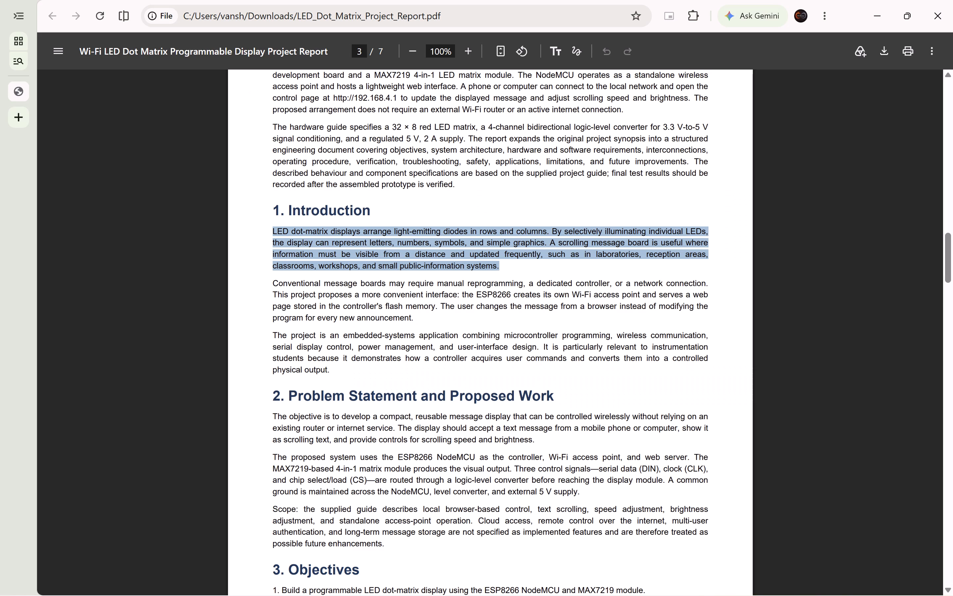
# Copy all three paragraphs of the 1. Introduction section from the LED Dot Matrix report PDF.
pyautogui.moveTo(347, 369); pyautogui.dragTo(268, 237)
pyautogui.click(331, 374)
pyautogui.moveTo(331, 371); pyautogui.dragTo(278, 246)
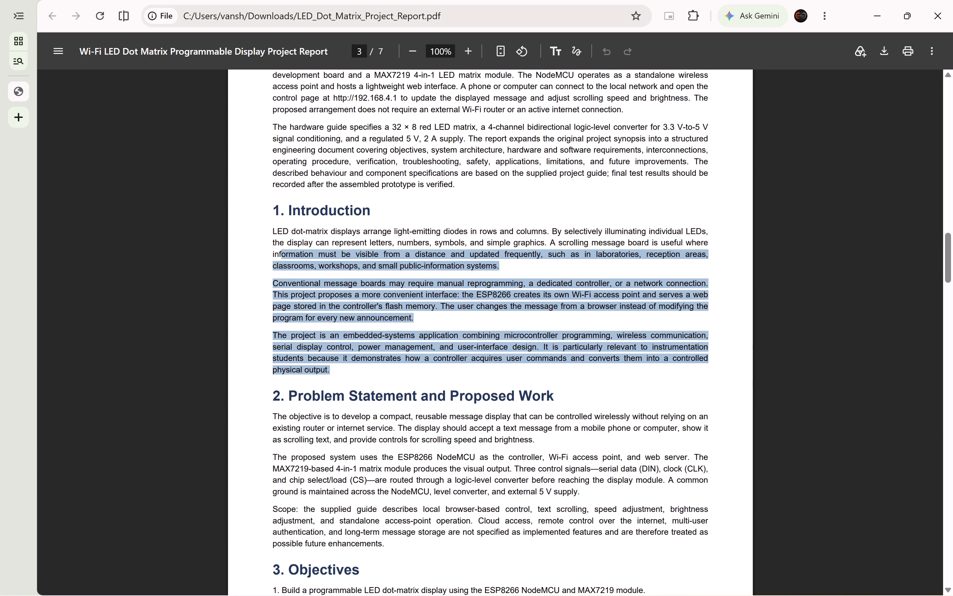
pyautogui.moveTo(278, 246); pyautogui.dragTo(276, 236)
pyautogui.moveTo(272, 234); pyautogui.dragTo(332, 375)
pyautogui.hotkey('ctrl', 'c')
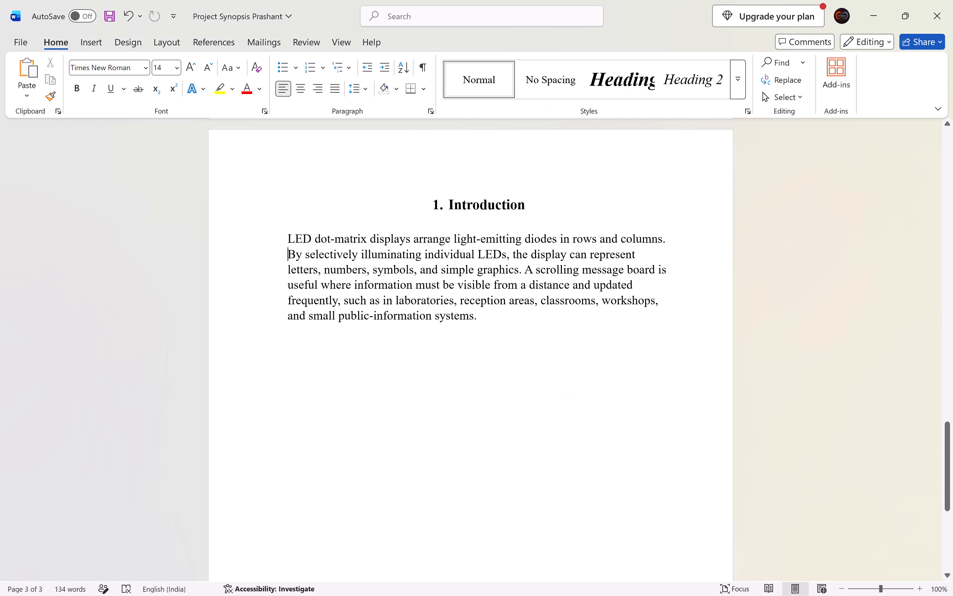
# Replace the Introduction body paragraph in the Word synopsis with the copied text, using the Merge Formatting paste option.
pyautogui.moveTo(494, 323); pyautogui.dragTo(283, 241)
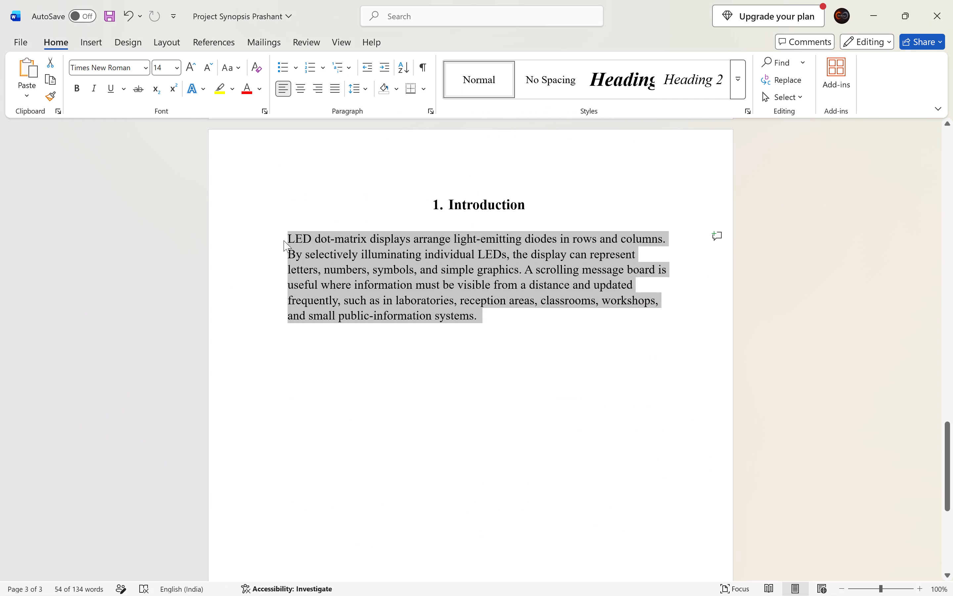
pyautogui.hotkey('ctrl', 'v')
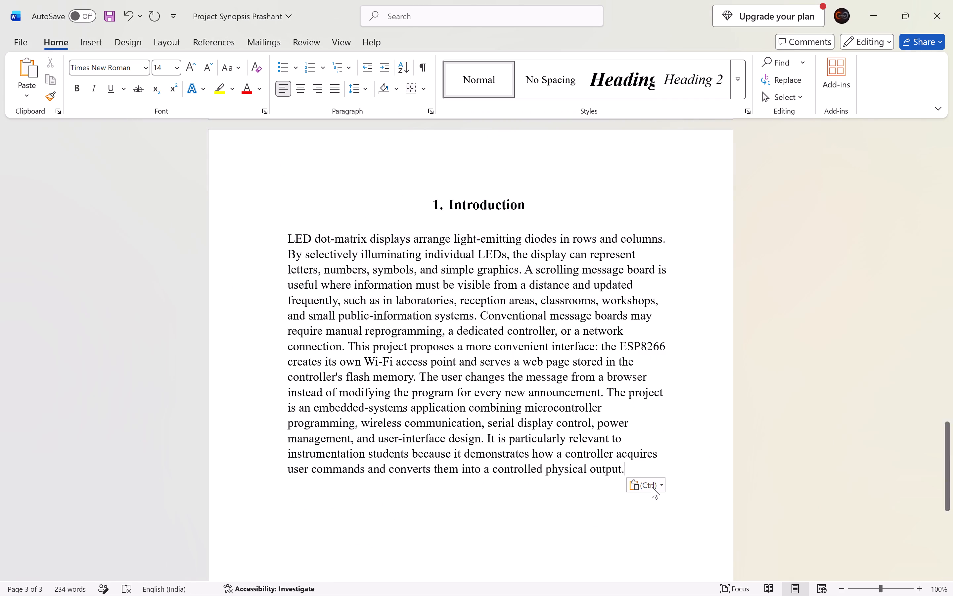
pyautogui.click(634, 486)
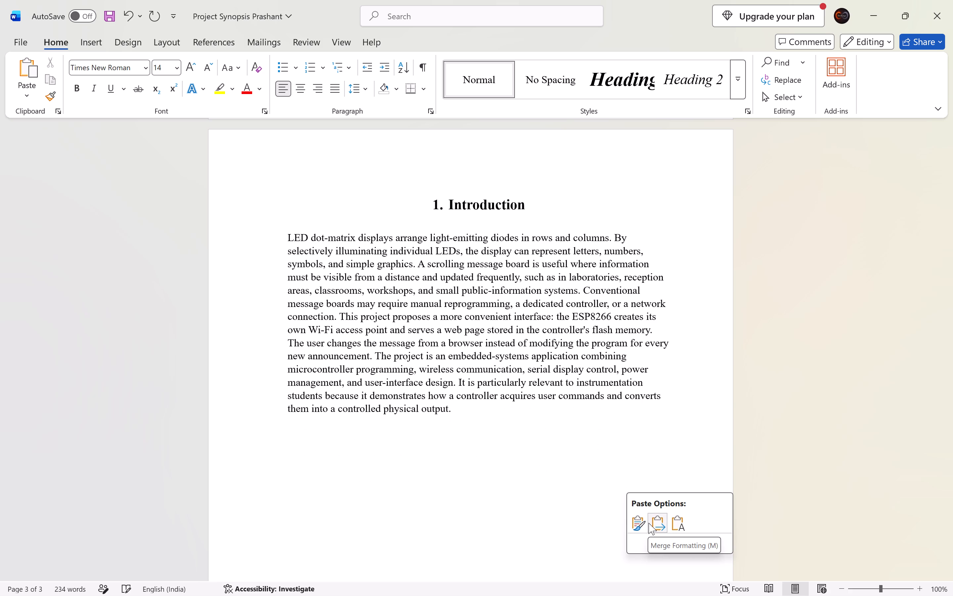
pyautogui.click(649, 523)
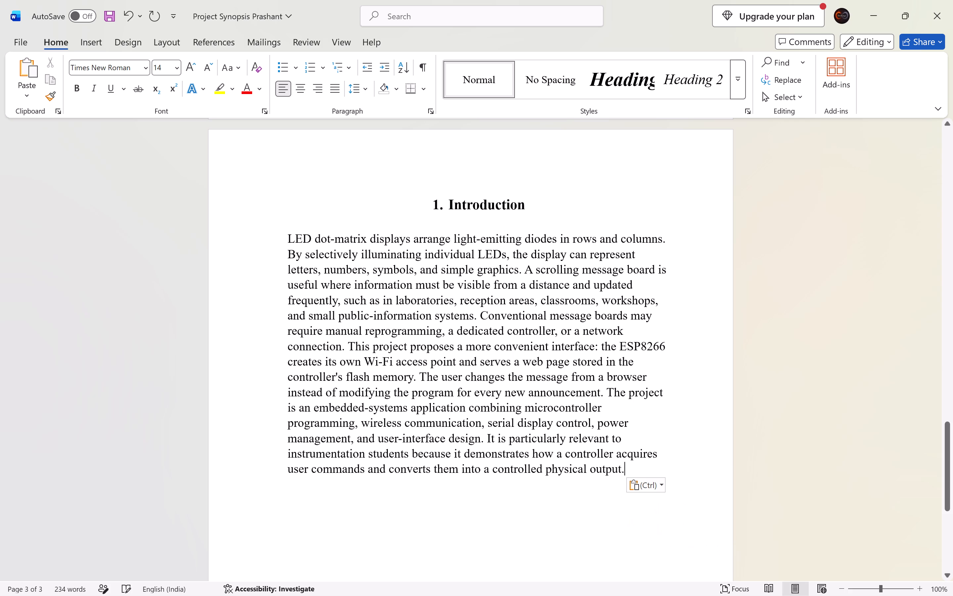
# Replace the whole Introduction body with the copied report text, pasted as text only.
pyautogui.click(552, 499)
pyautogui.moveTo(636, 466); pyautogui.dragTo(266, 252)
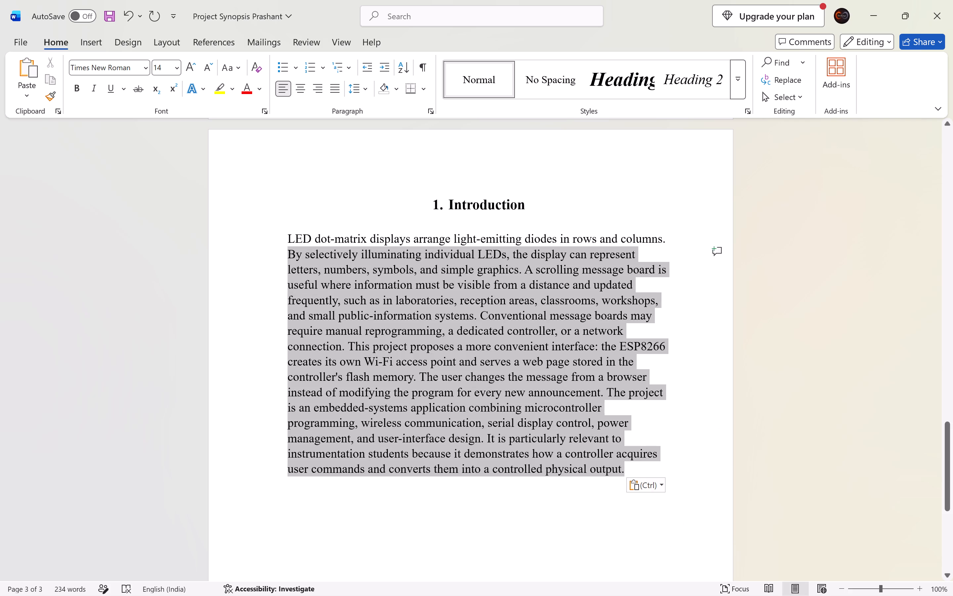
pyautogui.moveTo(266, 252); pyautogui.dragTo(271, 241)
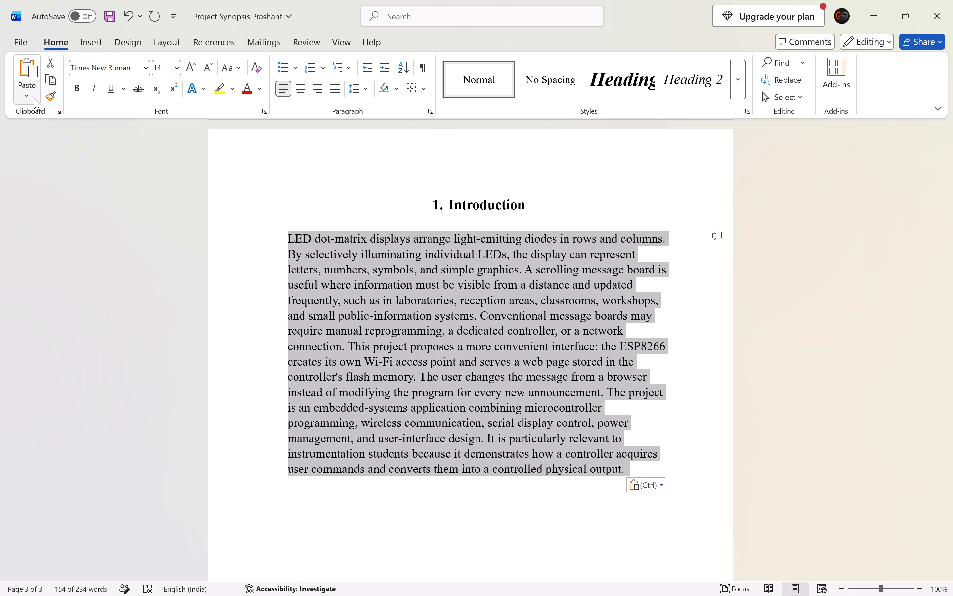
pyautogui.rightClick(341, 304)
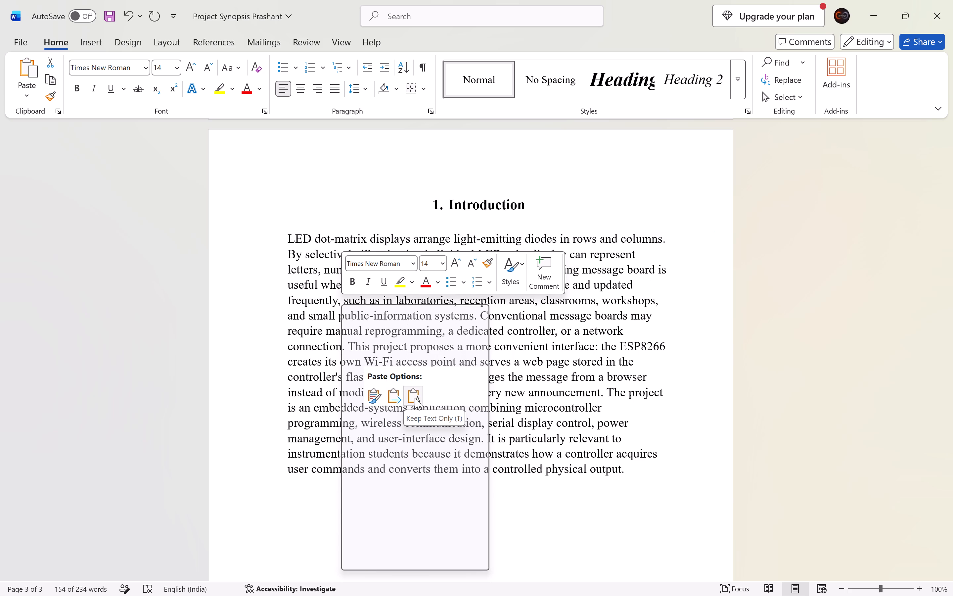
pyautogui.click(415, 398)
pyautogui.click(789, 395)
# Join the lines broken after "individual LEDs," and "useful where" in the first Introduction paragraph.
pyautogui.scroll(-1, 499, 381)
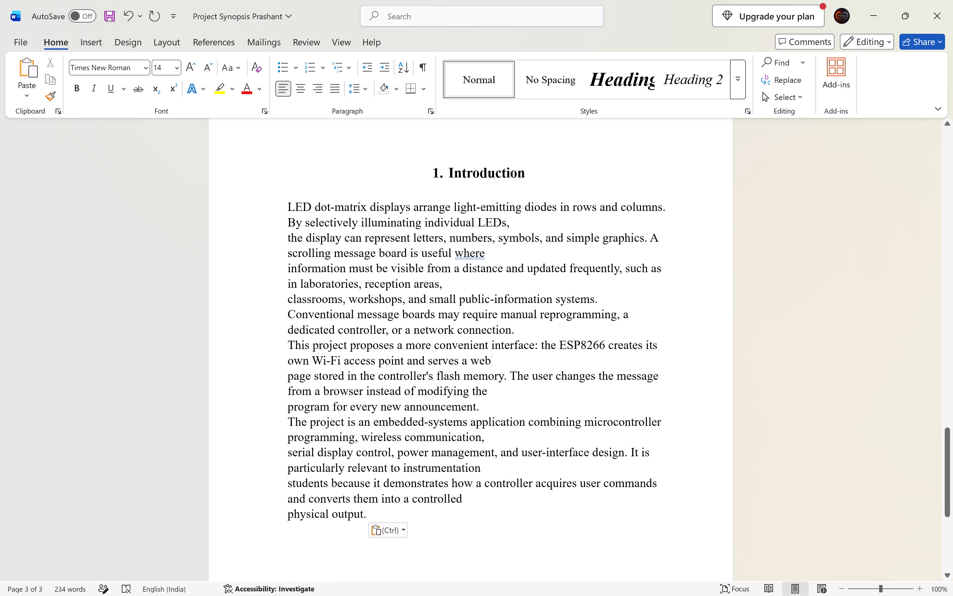
pyautogui.click(287, 239)
pyautogui.press('BackSpace')
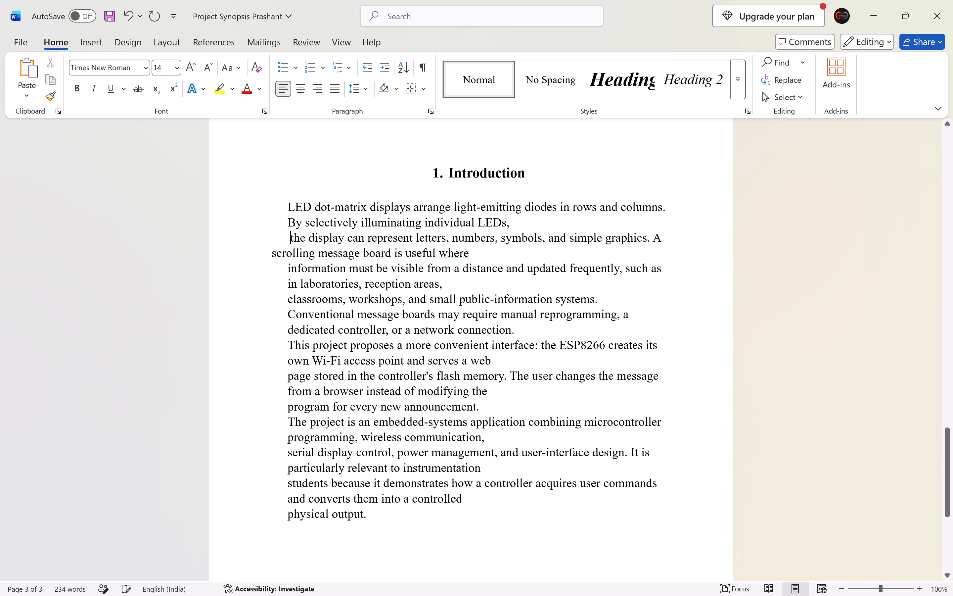
pyautogui.press('BackSpace')
pyautogui.press('BackSpace')
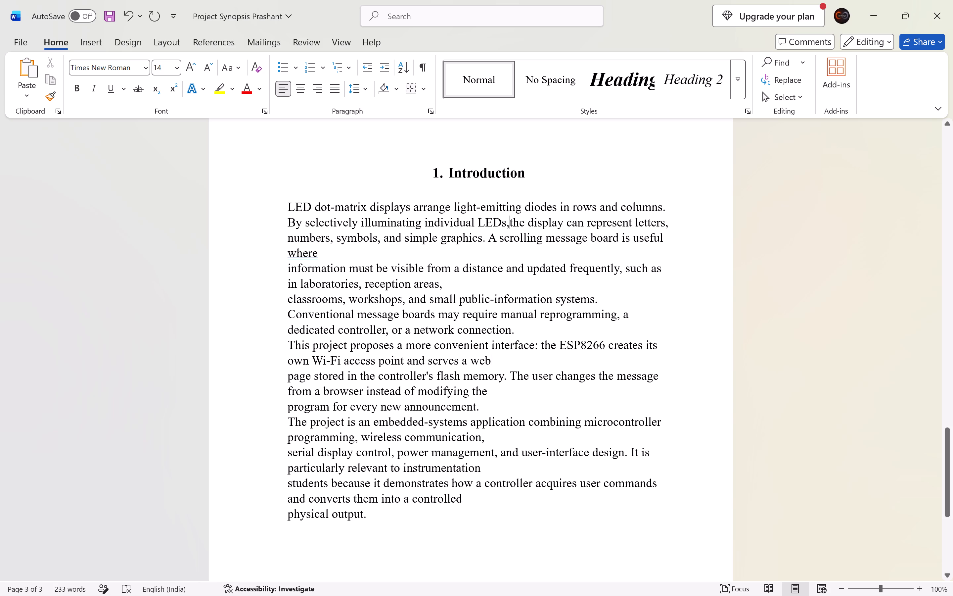
pyautogui.click(288, 266)
pyautogui.press('BackSpace')
pyautogui.press('BackSpace')
pyautogui.press('BackSpace')
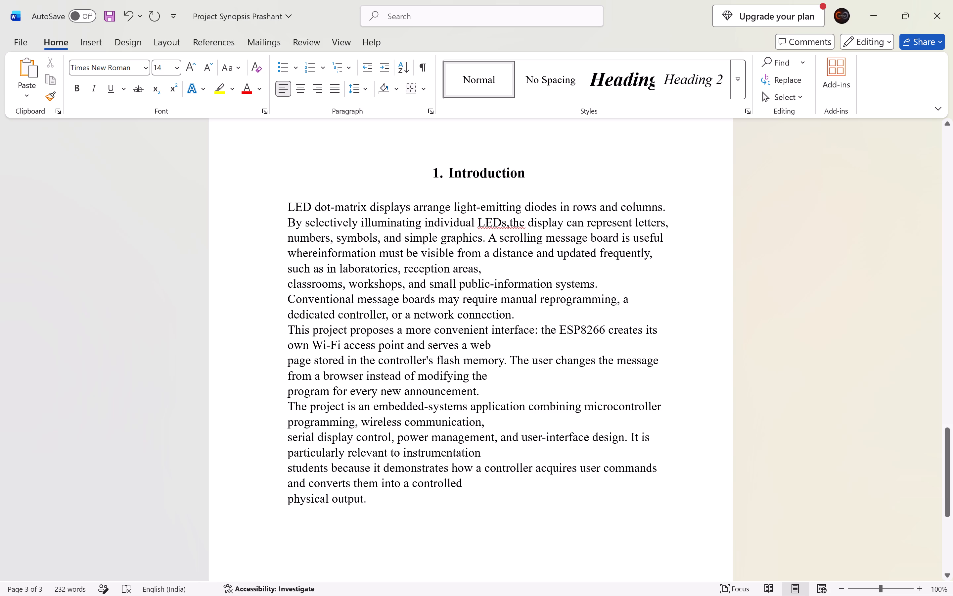
pyautogui.click(290, 281)
pyautogui.press('BackSpace')
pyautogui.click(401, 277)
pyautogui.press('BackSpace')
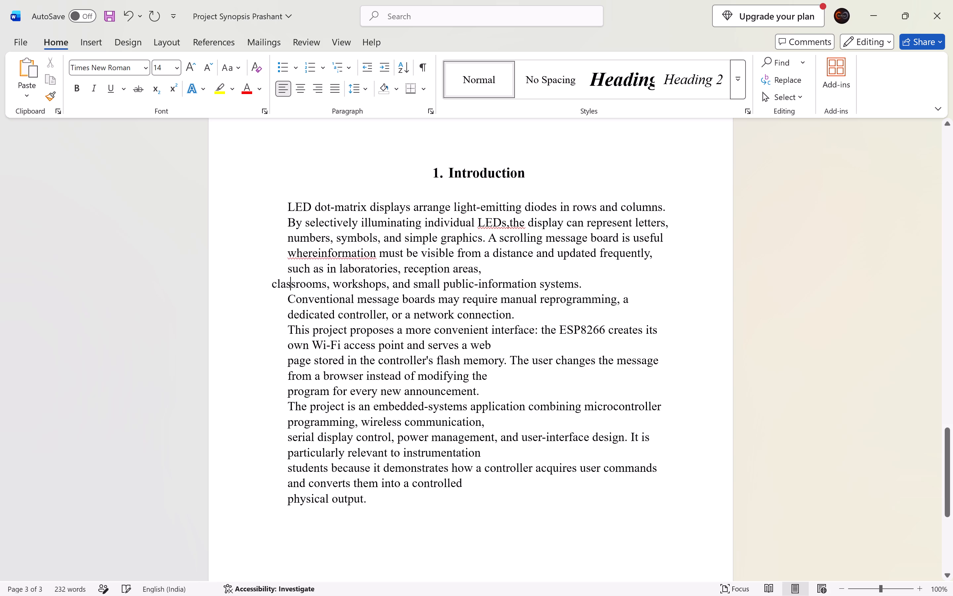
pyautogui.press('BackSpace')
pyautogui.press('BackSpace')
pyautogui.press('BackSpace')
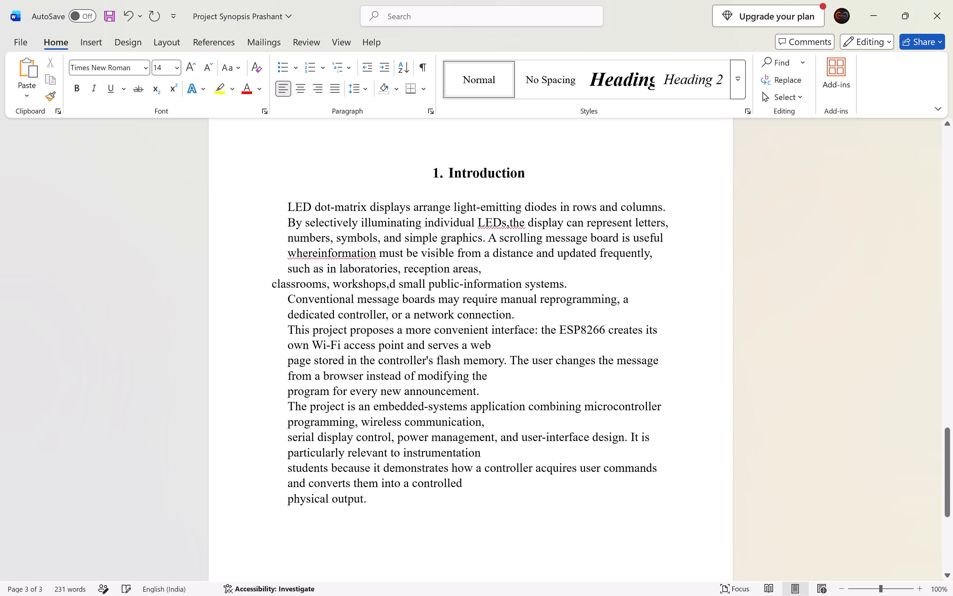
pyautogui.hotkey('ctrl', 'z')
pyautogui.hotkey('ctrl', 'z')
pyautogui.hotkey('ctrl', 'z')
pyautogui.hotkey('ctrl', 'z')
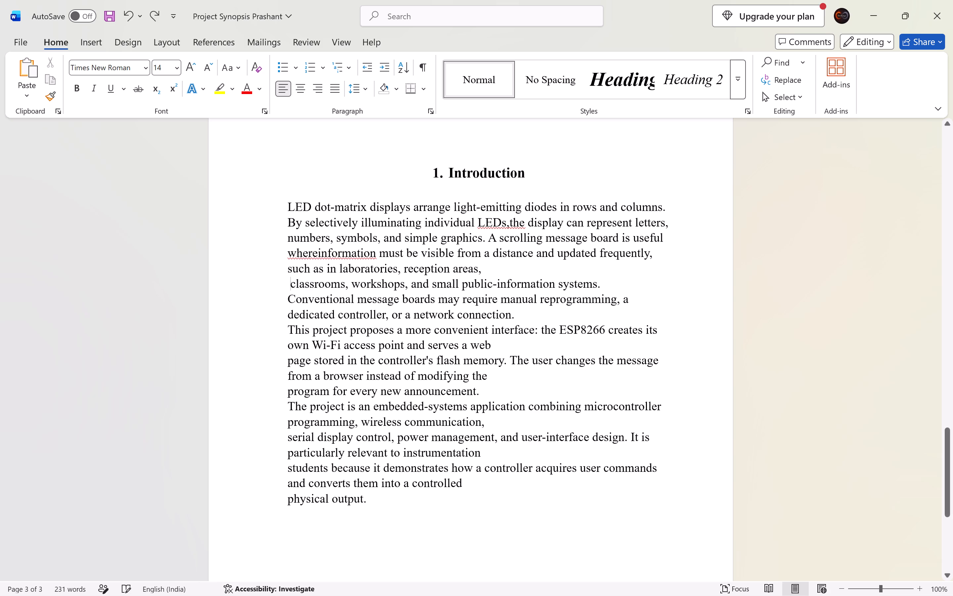
# Join the "classrooms, workshops" line to "reception areas," and add a blank line after "public-information systems.".
pyautogui.press('BackSpace')
pyautogui.press('BackSpace')
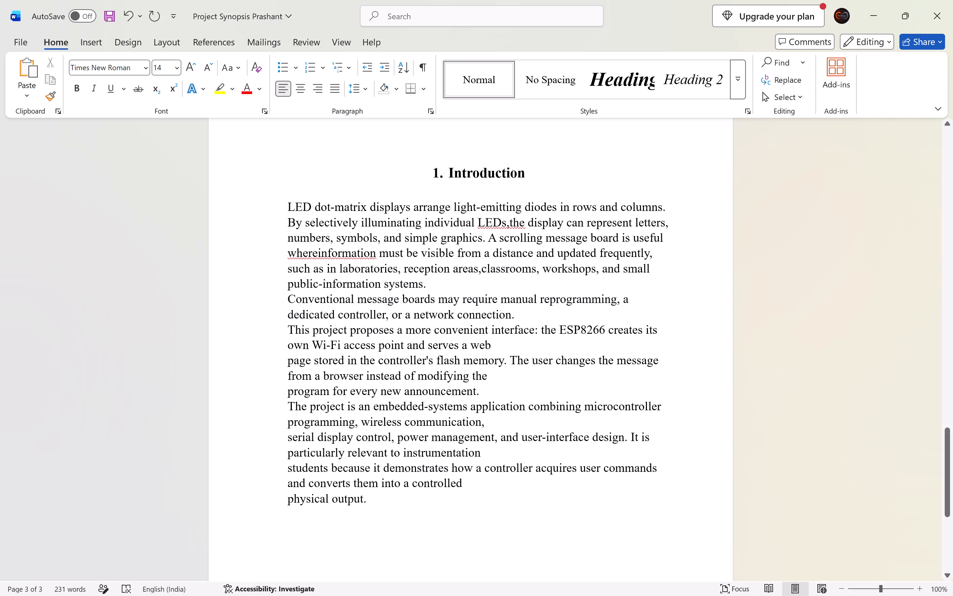
pyautogui.click(455, 281)
pyautogui.press('Return')
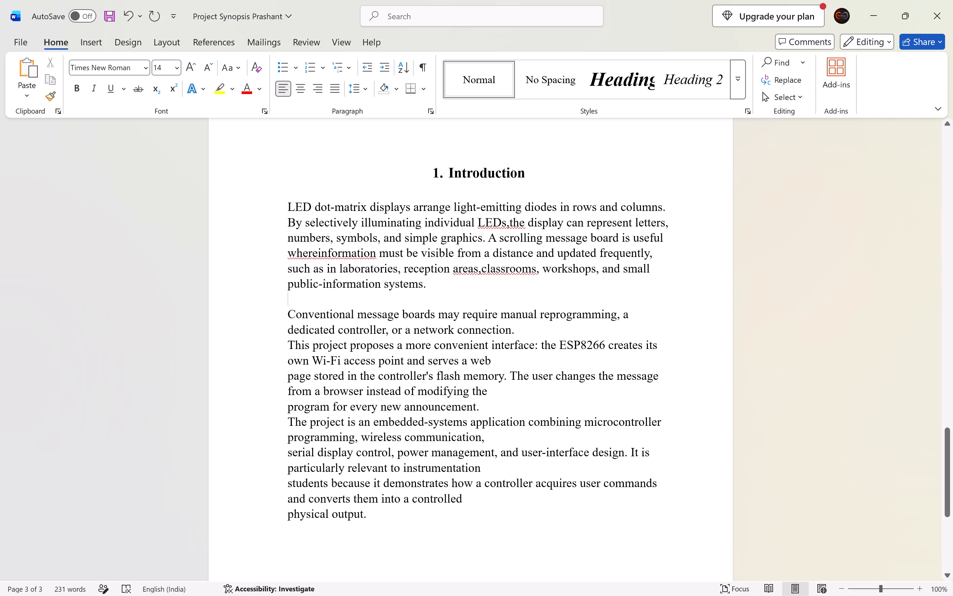
# Join the line starting "page stored in the controller's flash memory" to "serves a web" in the second Introduction paragraph.
pyautogui.click(288, 376)
pyautogui.press('BackSpace')
pyautogui.press('BackSpace')
pyautogui.press('BackSpace')
pyautogui.press('BackSpace')
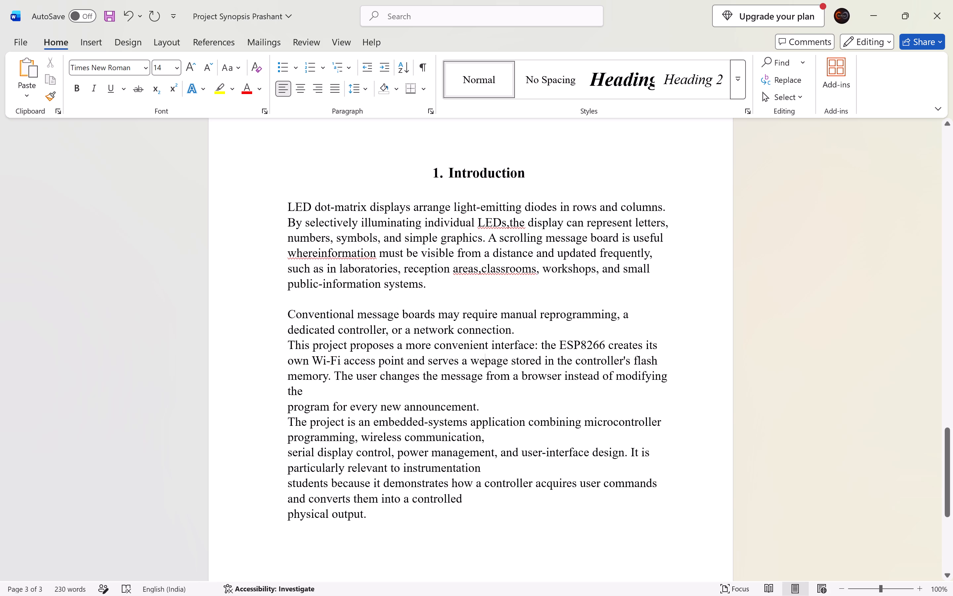
pyautogui.press('space')
pyautogui.press('BackSpace')
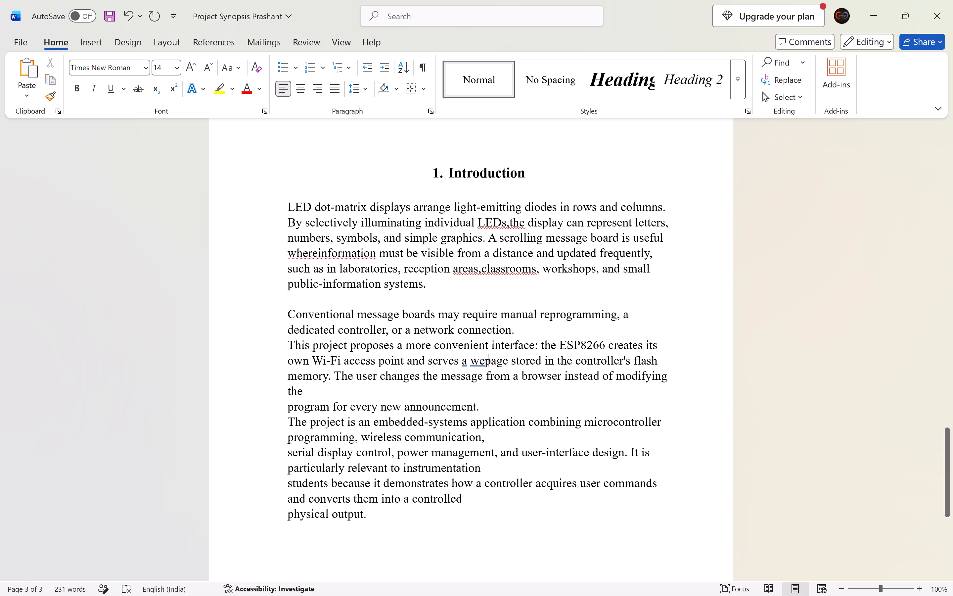
# Complete the word "web" and separate it from "page stored" with a space in the second Introduction paragraph.
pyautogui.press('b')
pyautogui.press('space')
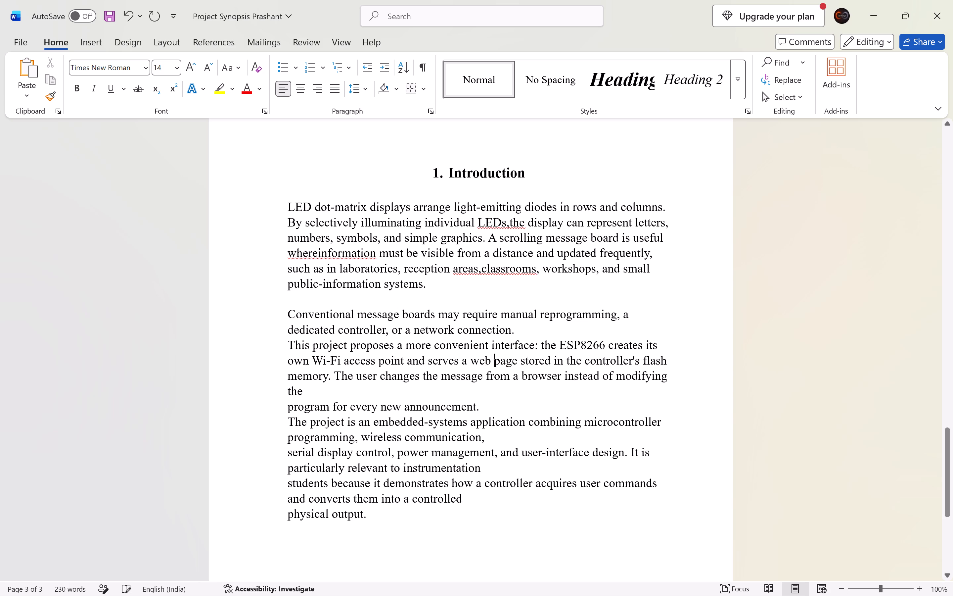
# Join the "program for every new announcement." line to "instead of modifying the" and add a blank line after that sentence.
pyautogui.click(286, 405)
pyautogui.press('BackSpace')
pyautogui.press('BackSpace')
pyautogui.press('BackSpace')
pyautogui.press('BackSpace')
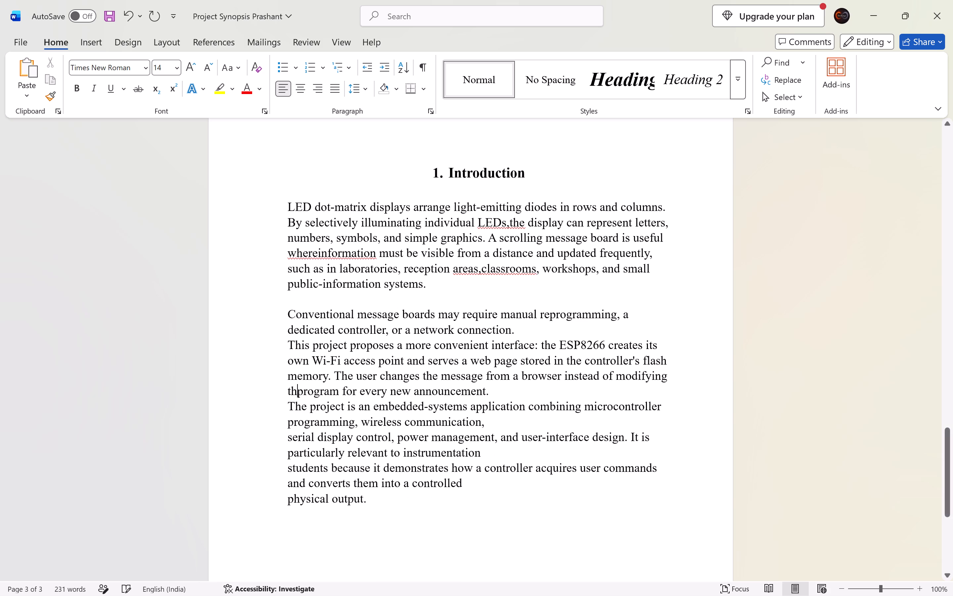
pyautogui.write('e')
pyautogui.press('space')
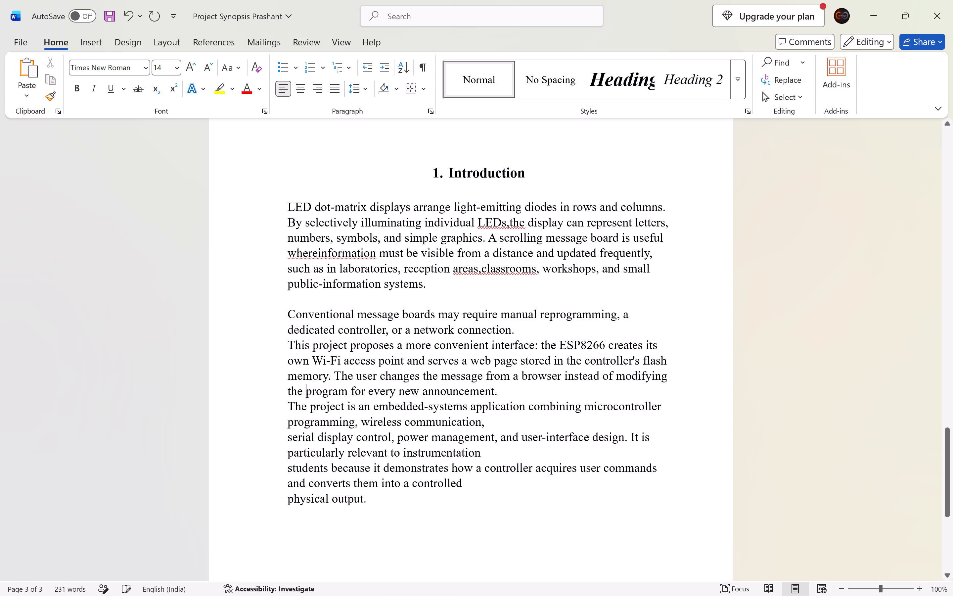
pyautogui.click(508, 397)
pyautogui.press('Return')
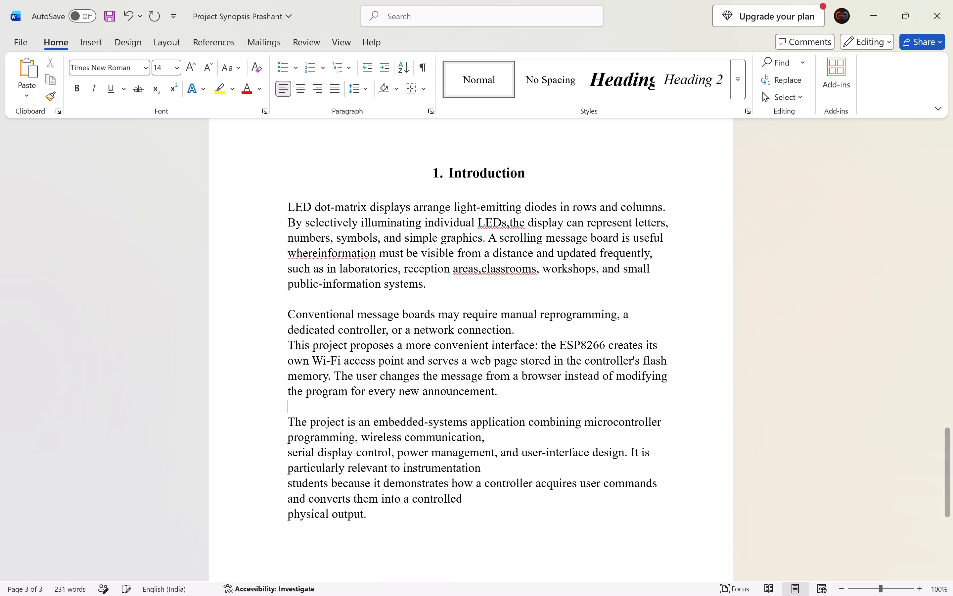
# Join the lines broken after "wireless communication," and "relevant to instrumentation" in the last Introduction paragraph, with a space at each join.
pyautogui.click(289, 452)
pyautogui.press('BackSpace')
pyautogui.press('BackSpace')
pyautogui.press('BackSpace')
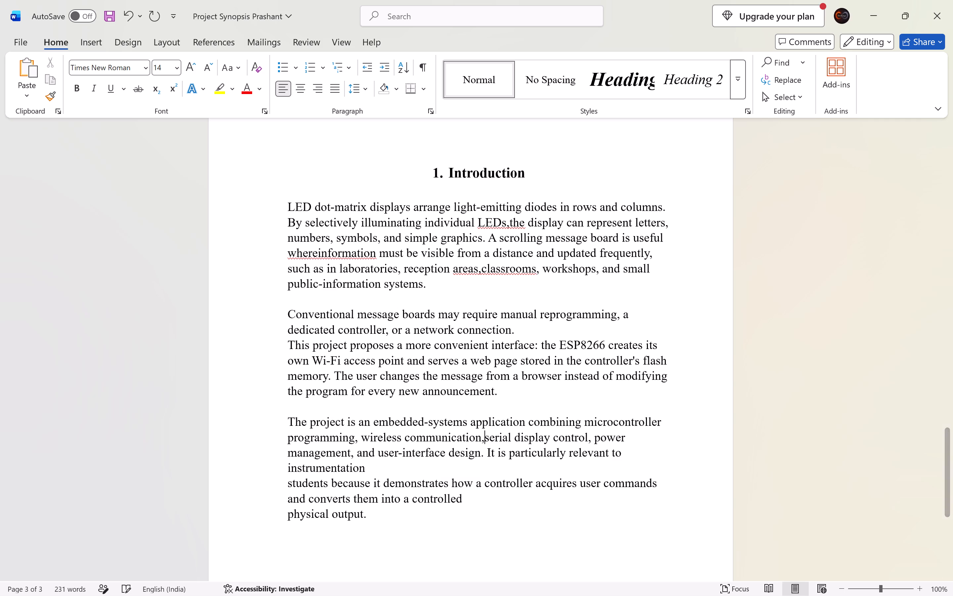
pyautogui.press('BackSpace')
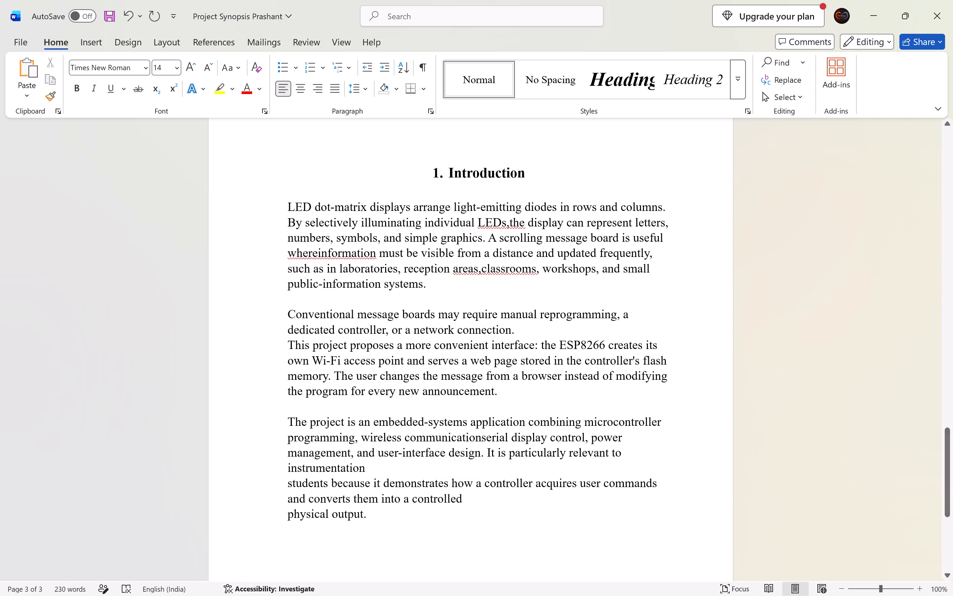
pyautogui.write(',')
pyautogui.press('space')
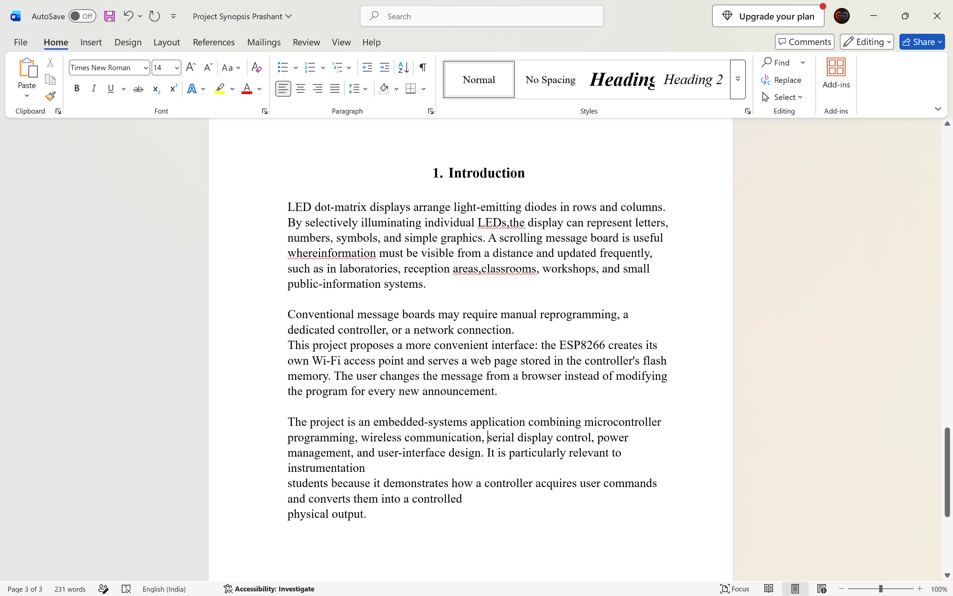
pyautogui.click(285, 484)
pyautogui.press('BackSpace')
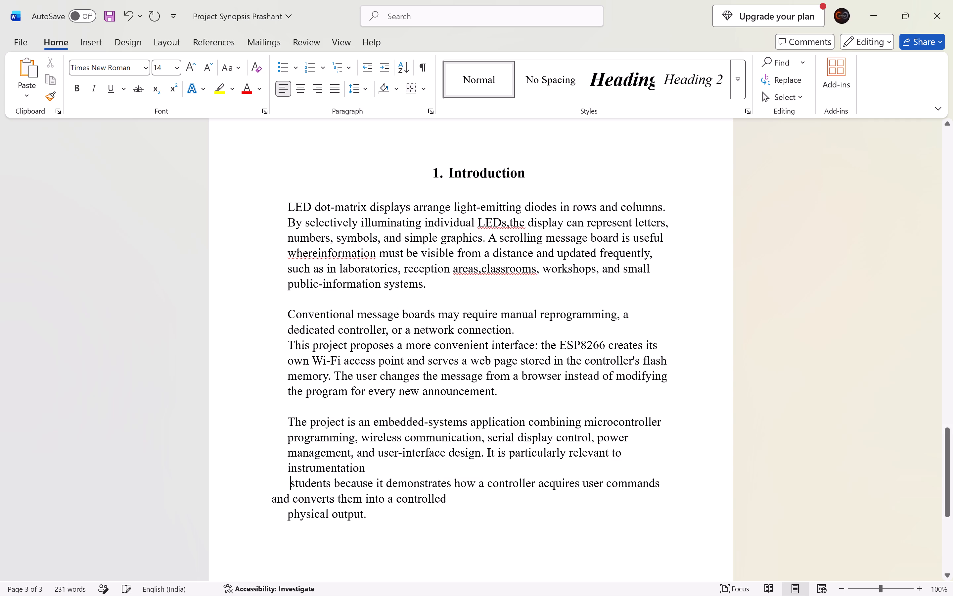
pyautogui.press('BackSpace')
pyautogui.press('BackSpace')
pyautogui.press('BackSpace')
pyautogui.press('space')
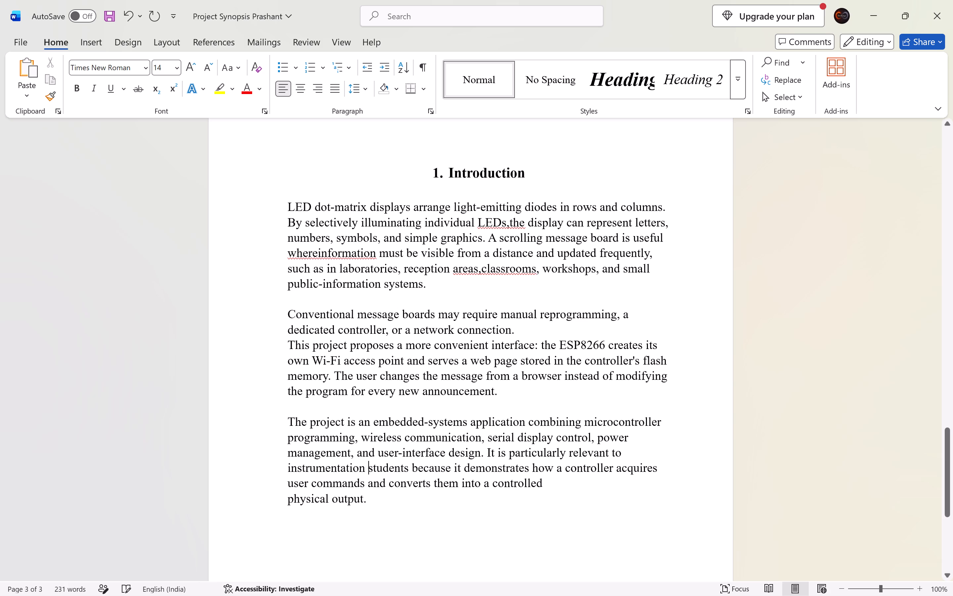
# Insert the missing spaces in the first Introduction paragraph before "classrooms", between "where" and "information", and after "LEDs,".
pyautogui.click(413, 507)
pyautogui.scroll(5, 389, 460)
pyautogui.click(932, 367)
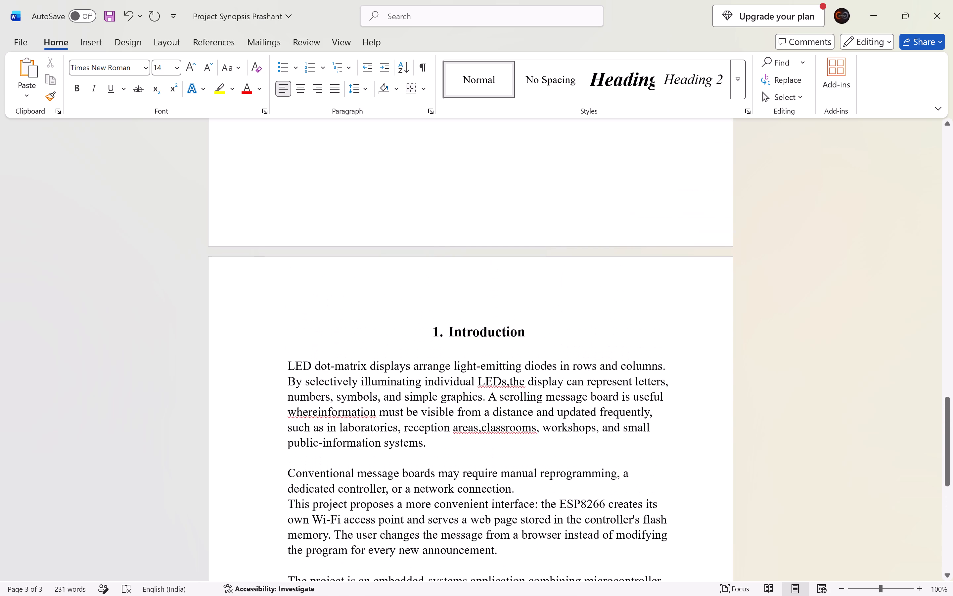
pyautogui.scroll(-4, 837, 377)
pyautogui.click(482, 301)
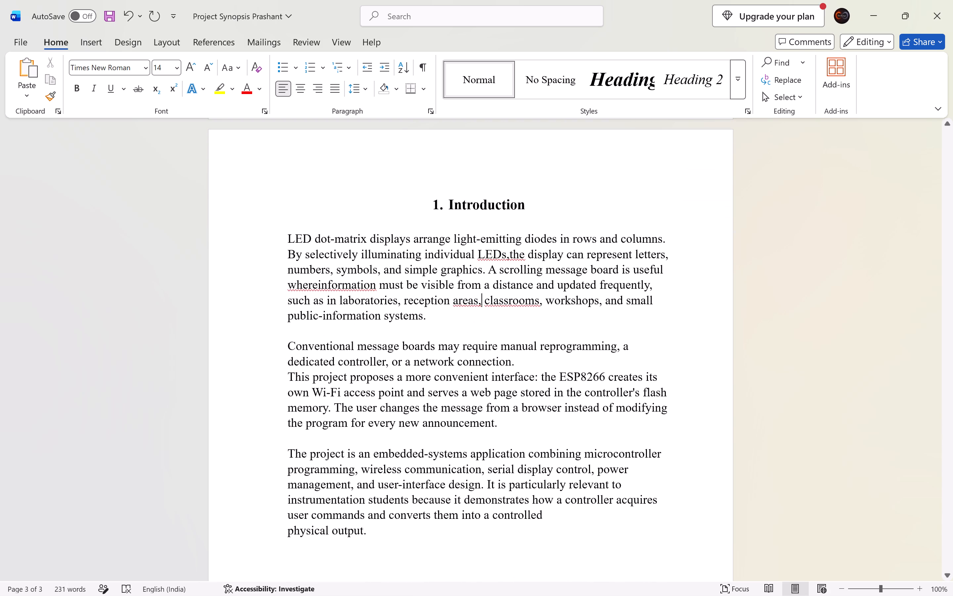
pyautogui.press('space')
pyautogui.click(318, 283)
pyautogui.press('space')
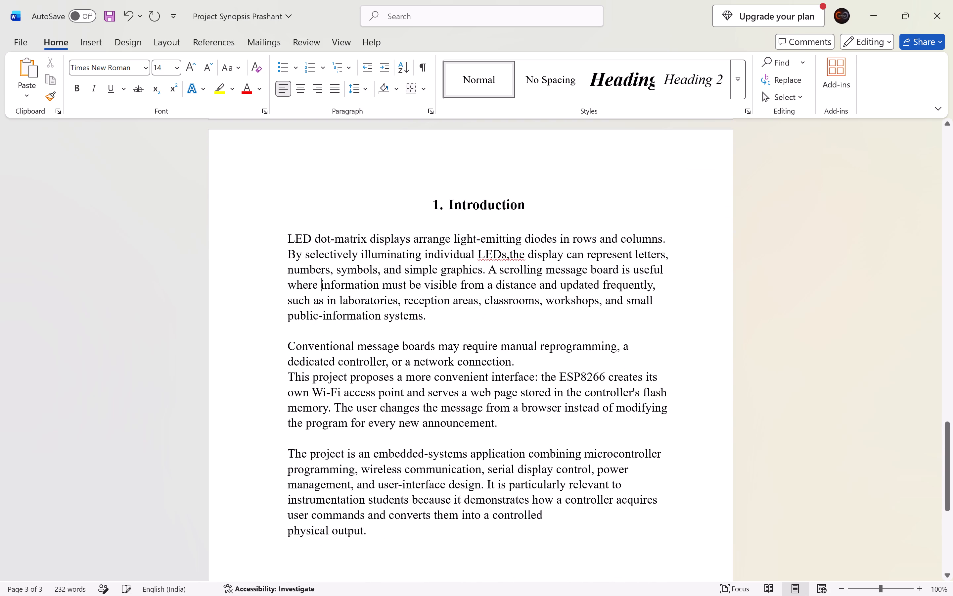
pyautogui.click(510, 254)
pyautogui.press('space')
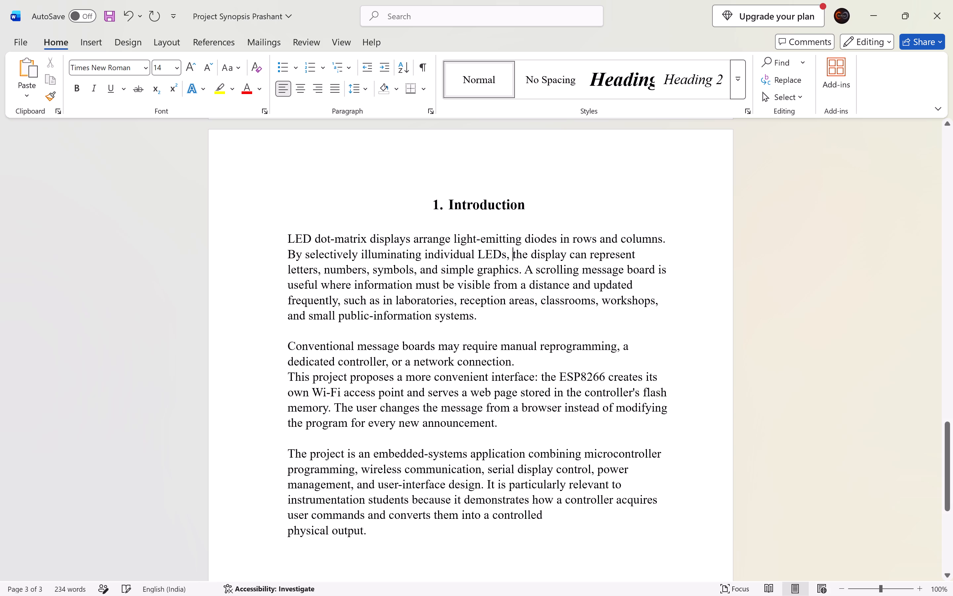
# Copy the numbered "Introduction" heading at the start of the section.
pyautogui.scroll(-3, 630, 400)
pyautogui.click(781, 376)
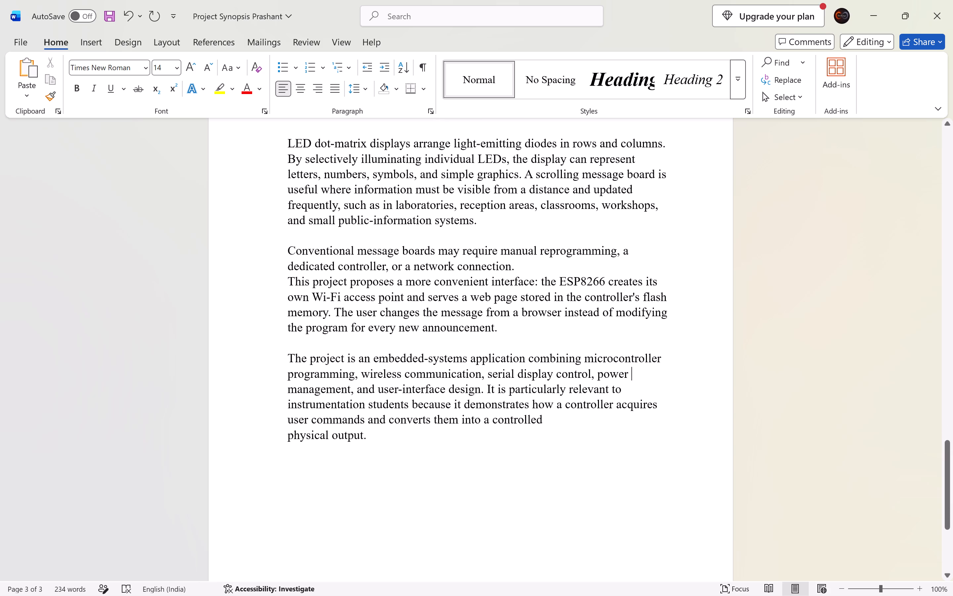
pyautogui.scroll(6, 468, 381)
pyautogui.scroll(-16, 465, 381)
pyautogui.scroll(8, 466, 381)
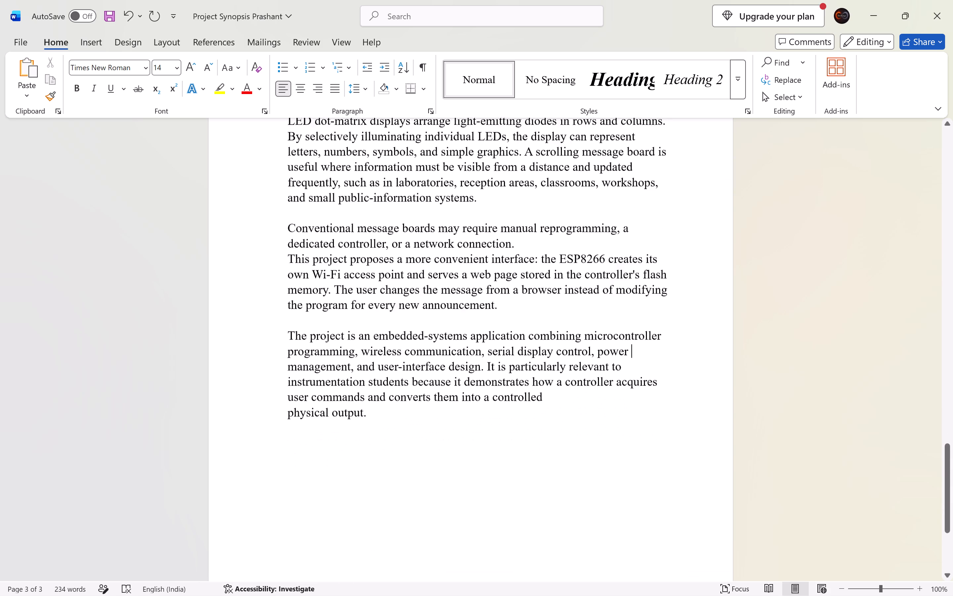
pyautogui.scroll(4, 496, 365)
pyautogui.moveTo(533, 280); pyautogui.dragTo(436, 280)
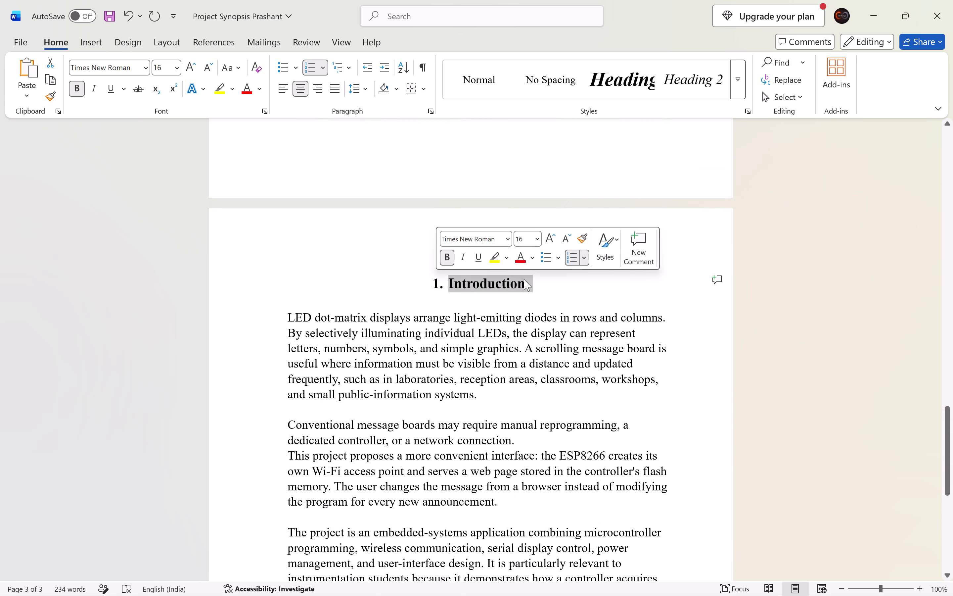
pyautogui.click(540, 281)
pyautogui.moveTo(533, 281); pyautogui.dragTo(419, 281)
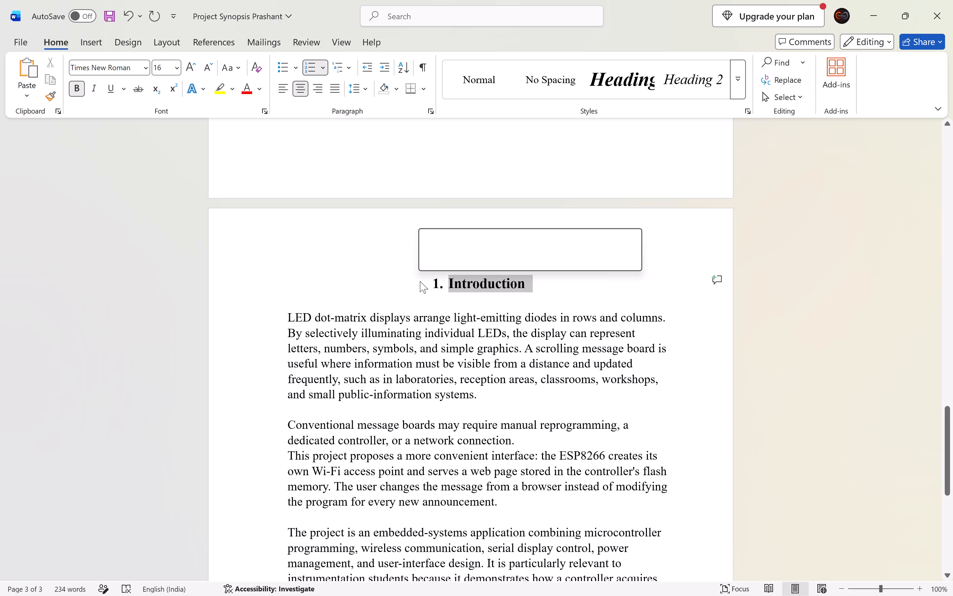
pyautogui.hotkey('ctrl', 'c')
# Add blank lines after "physical output." down to the top of a new page and paste the copied heading there.
pyautogui.scroll(-11, 582, 350)
pyautogui.scroll(-3, 435, 421)
pyautogui.click(413, 445)
pyautogui.press('Return')
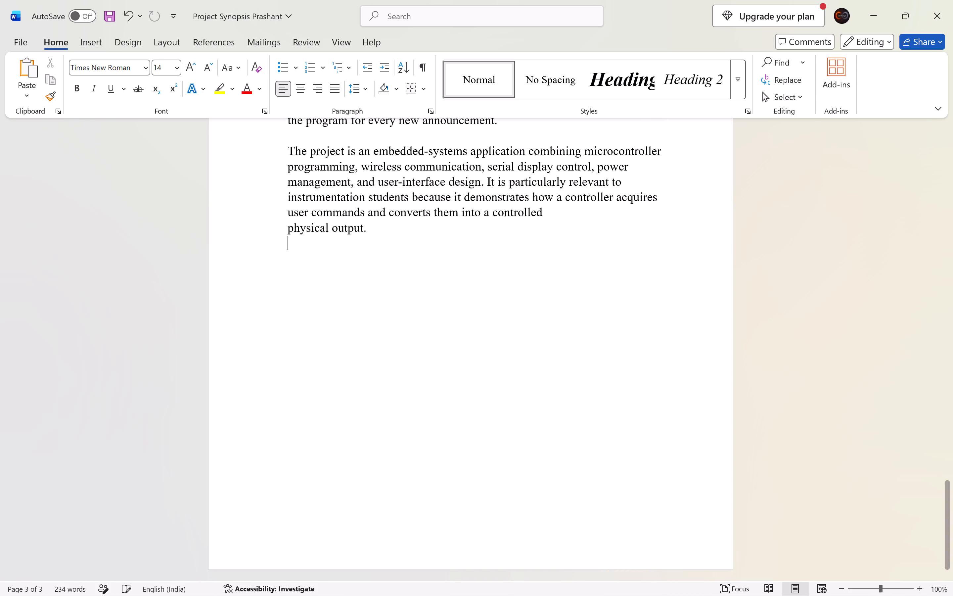
pyautogui.press('Return')
pyautogui.press('Return')
pyautogui.press('Return')
pyautogui.press('Return')
pyautogui.press('Return')
pyautogui.press('Return')
pyautogui.press('Return')
pyautogui.press('Return')
pyautogui.press('Return')
pyautogui.press('Return')
pyautogui.press('Return')
pyautogui.press('Return')
pyautogui.press('Return')
pyautogui.press('Return')
pyautogui.press('Return')
pyautogui.press('Return')
pyautogui.press('Return')
pyautogui.press('Return')
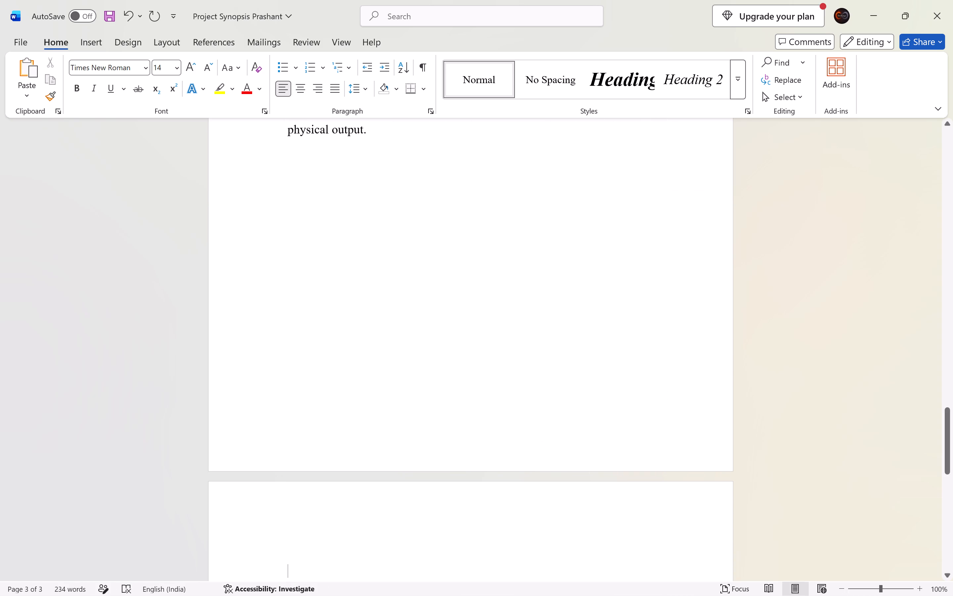
pyautogui.press('BackSpace')
pyautogui.press('BackSpace')
pyautogui.press('Return')
pyautogui.hotkey('ctrl', 'v')
pyautogui.scroll(-4, 511, 398)
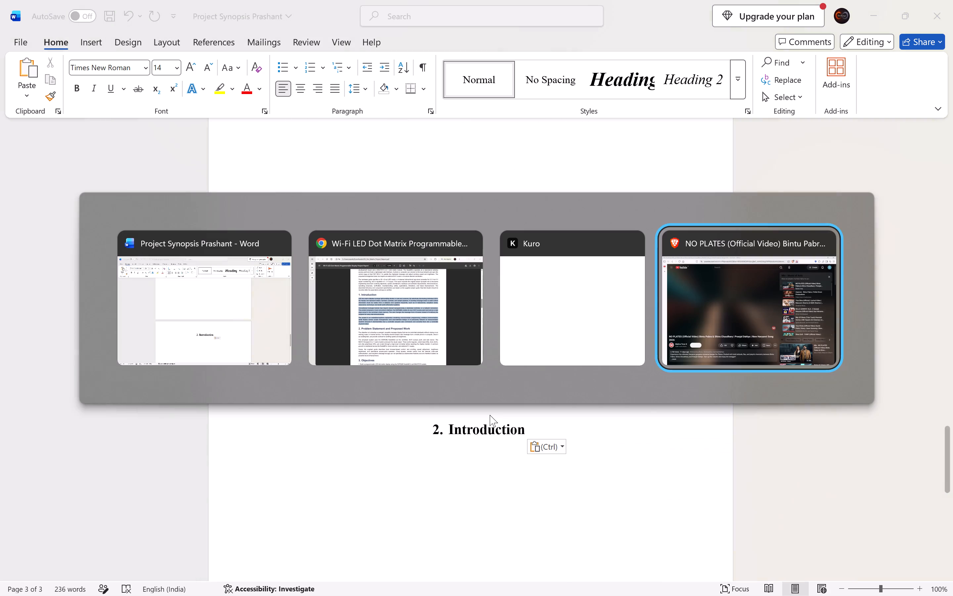
# Switch to the project report PDF in Chrome and copy the seven numbered items of section 3, Objectives.
pyautogui.scroll(-2, 360, 395)
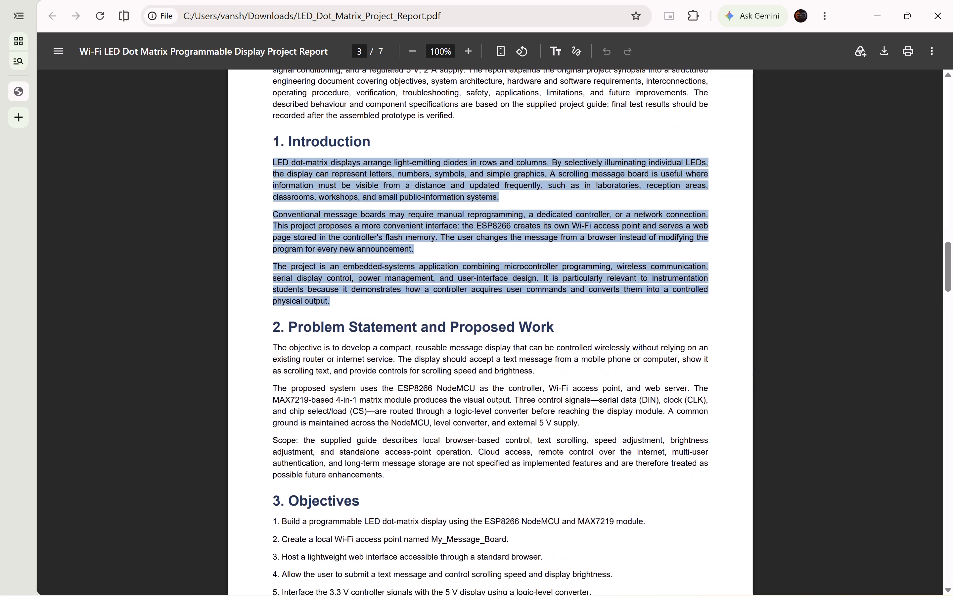
pyautogui.click(358, 396)
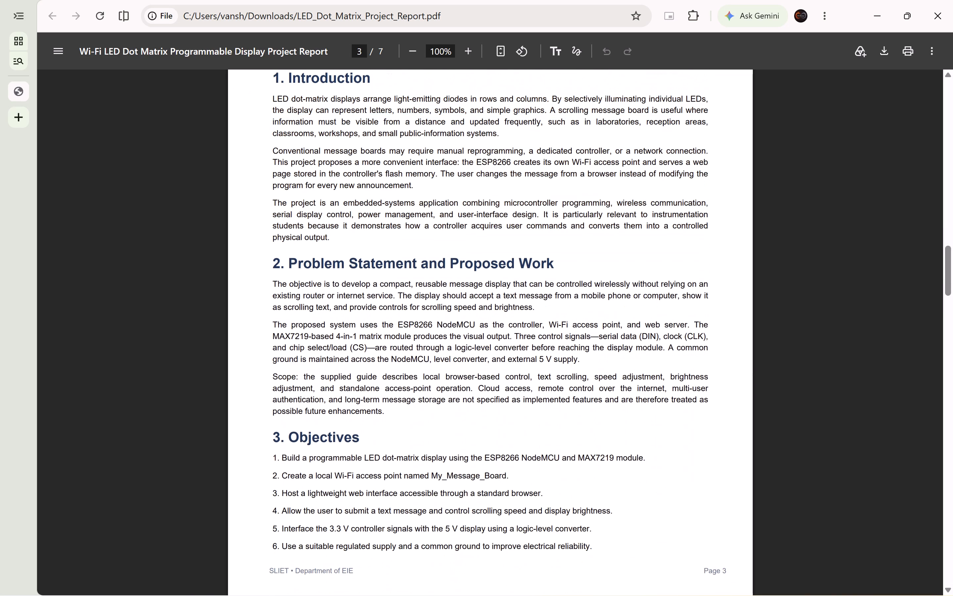
pyautogui.scroll(-2, 353, 399)
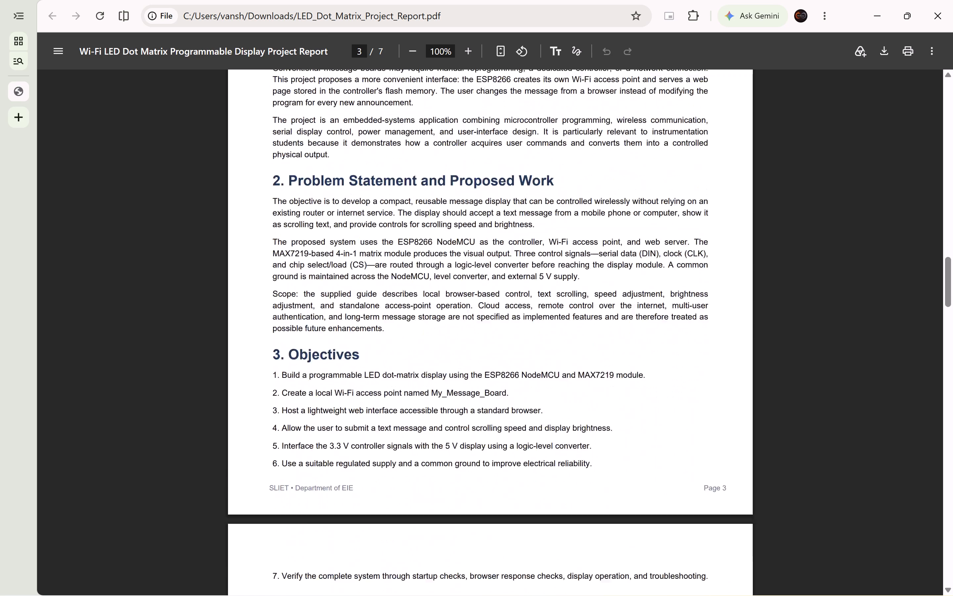
pyautogui.scroll(-1, 353, 400)
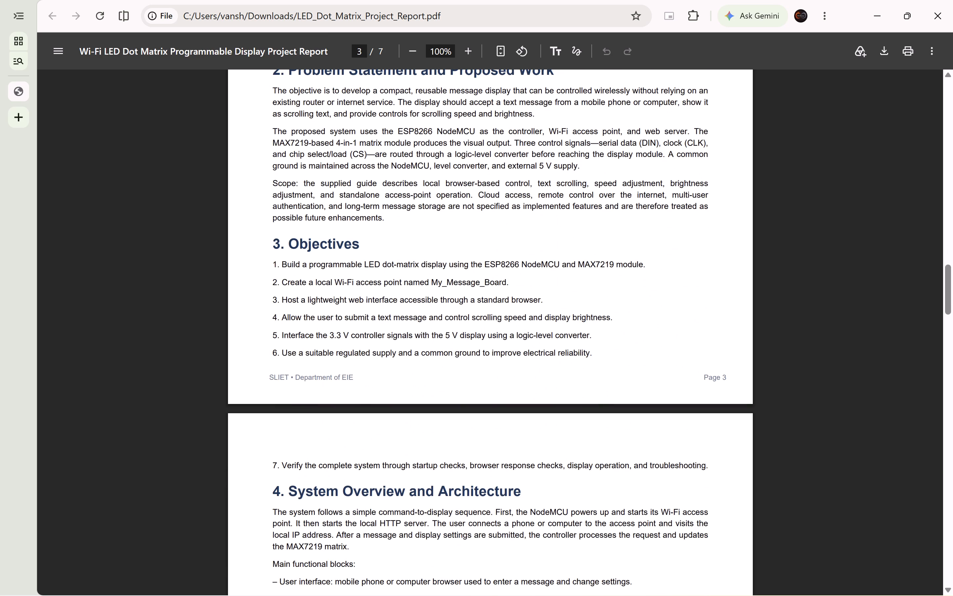
pyautogui.moveTo(712, 460); pyautogui.dragTo(269, 256)
pyautogui.hotkey('ctrl', 'c')
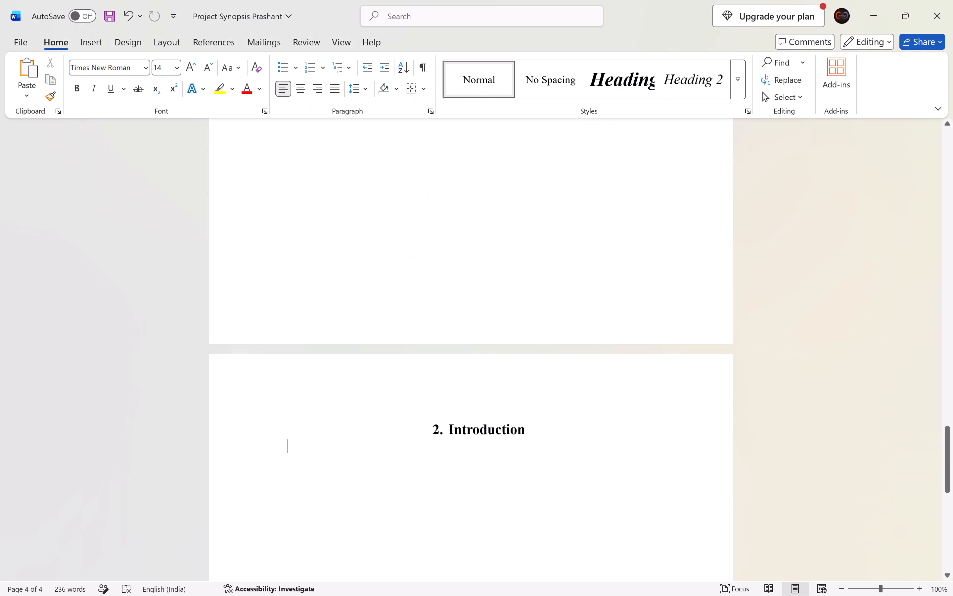
# Paste the copied objectives into the Word document under the second numbered heading, keeping text only.
pyautogui.hotkey('ctrl', 'v')
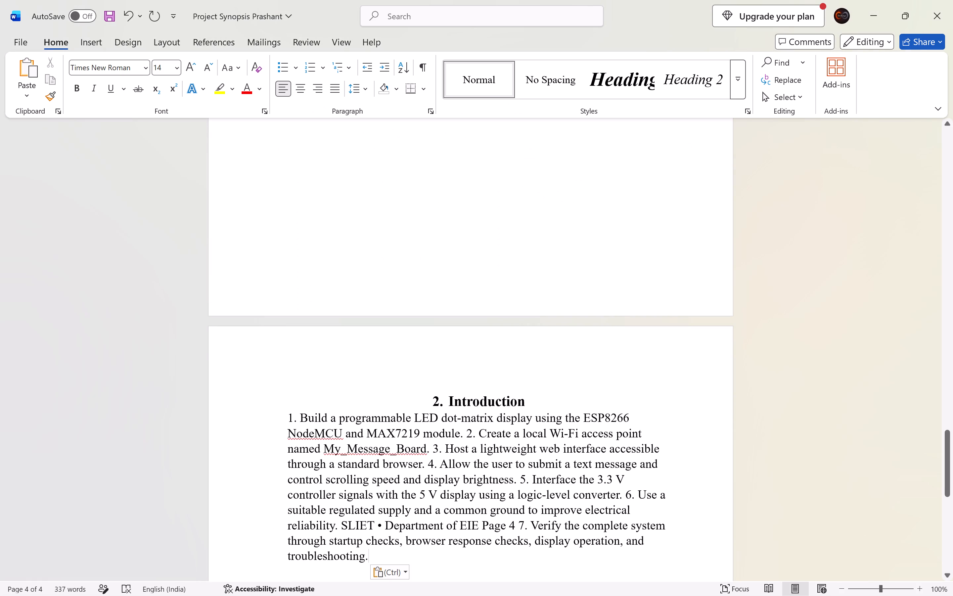
pyautogui.click(383, 569)
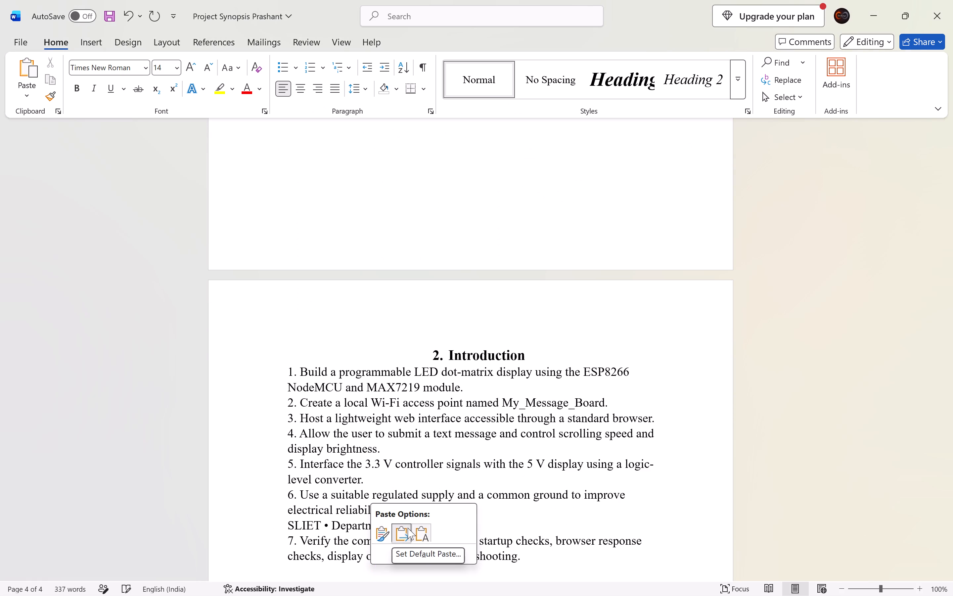
pyautogui.click(421, 531)
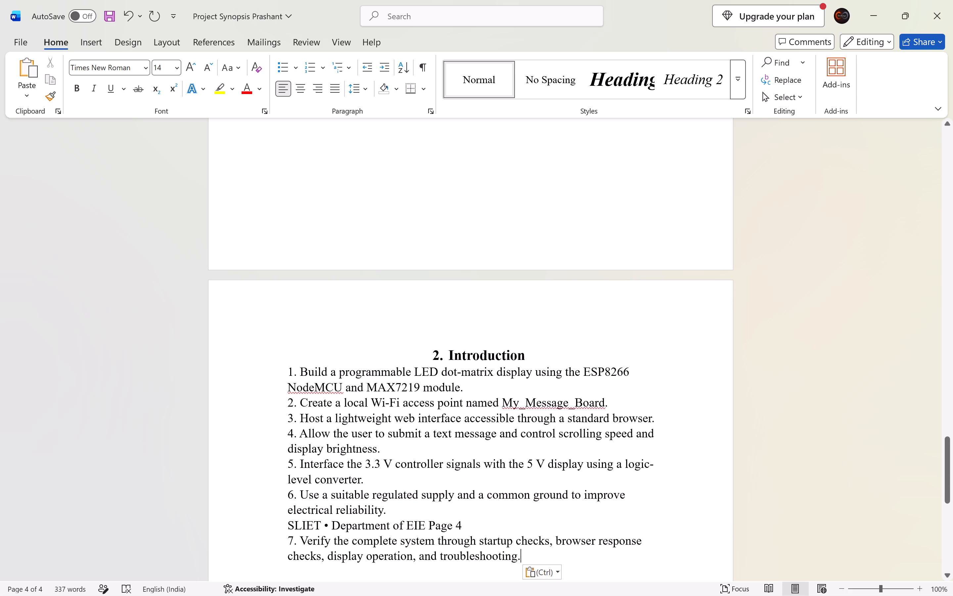
# Delete the stray footer line "SLIET • Department of EIE Page 4" between objectives 6 and 7.
pyautogui.moveTo(465, 527); pyautogui.dragTo(294, 525)
pyautogui.press('BackSpace')
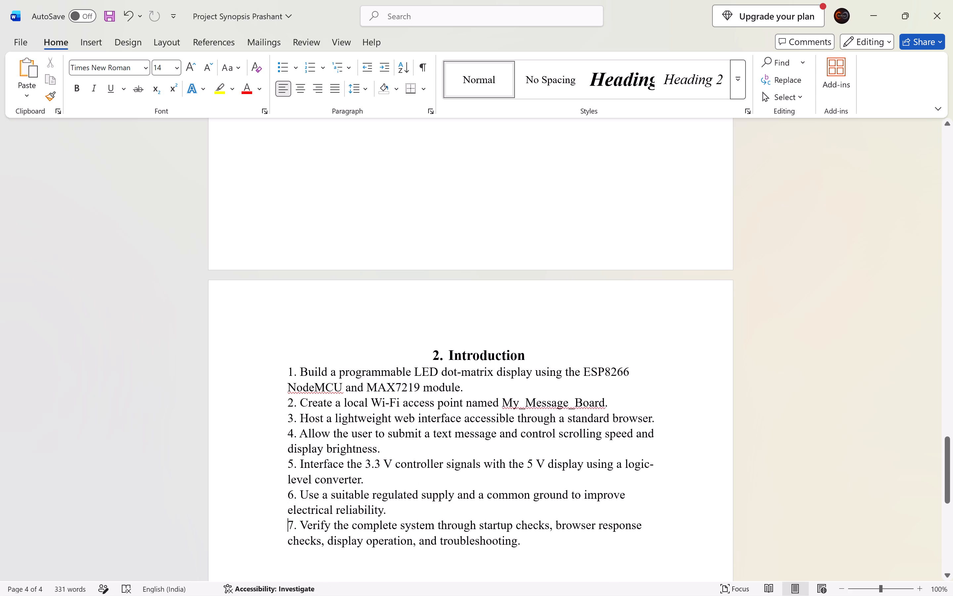
# Add a blank unnumbered line below the second section heading and rename the heading "Objectives".
pyautogui.click(529, 355)
pyautogui.press('Return')
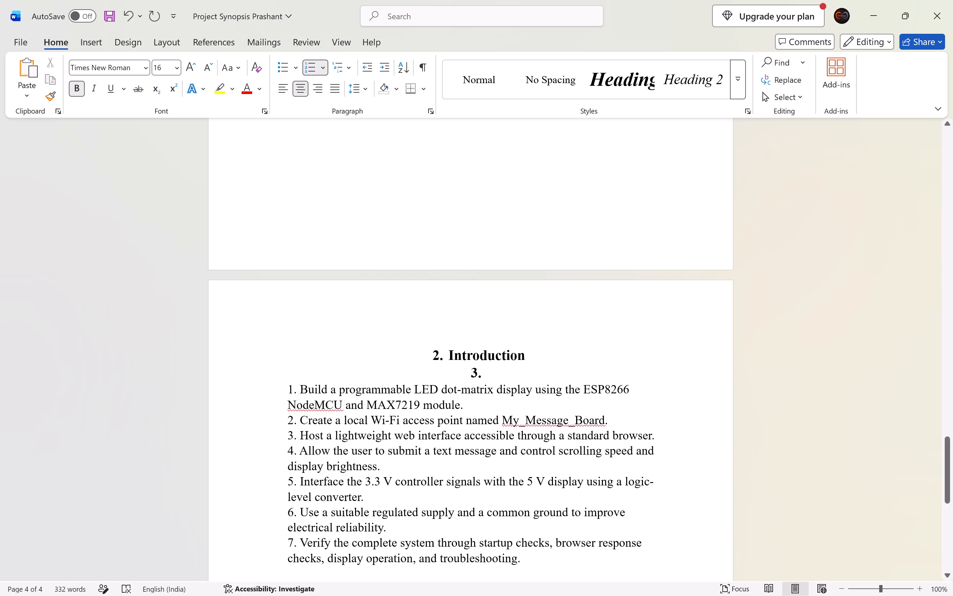
pyautogui.press('BackSpace')
pyautogui.doubleClick(512, 358)
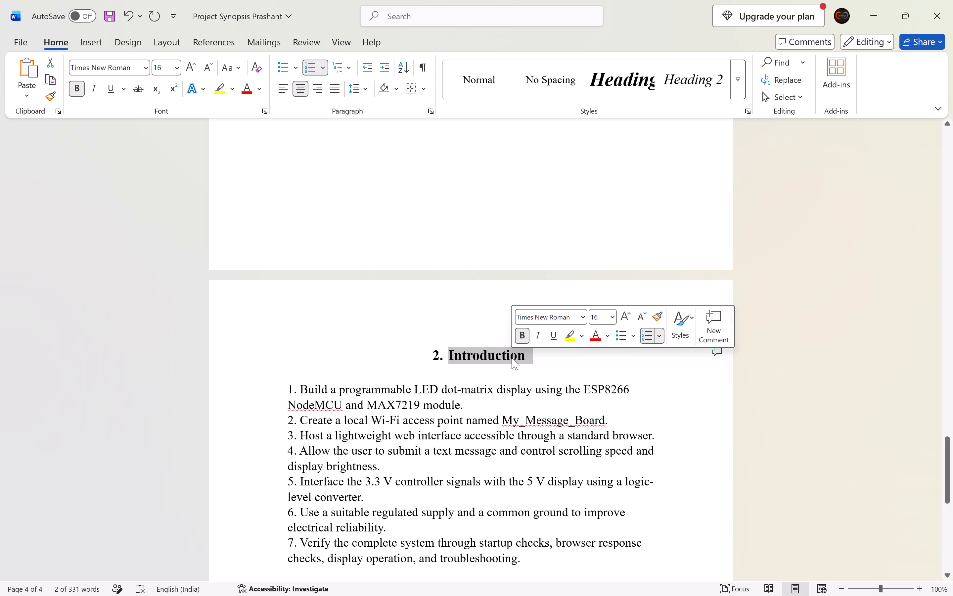
pyautogui.write('bje')
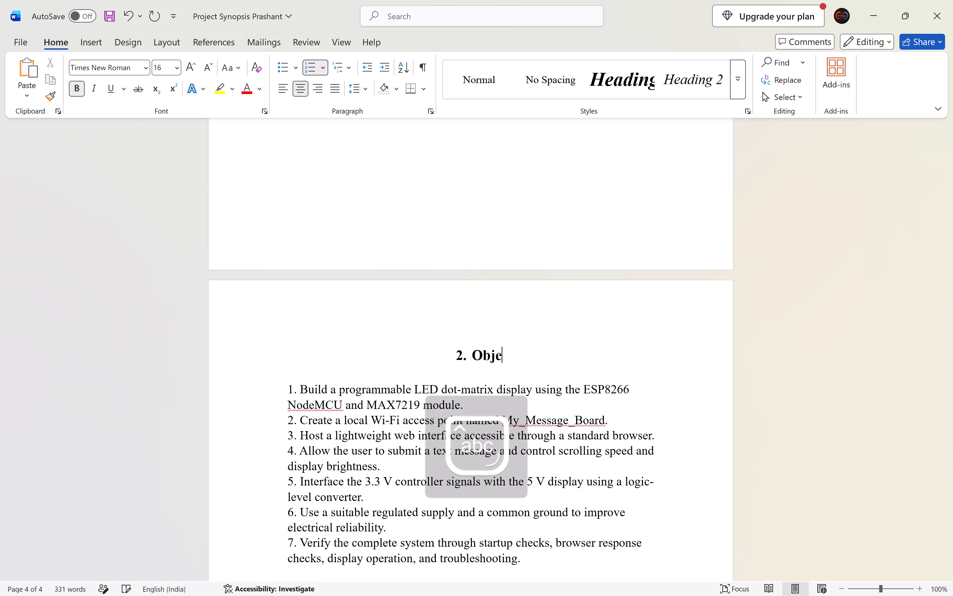
pyautogui.write('ct')
pyautogui.write('ives')
# Add a blank unnumbered line after objective 1 and another after objective 2.
pyautogui.scroll(-3, 512, 358)
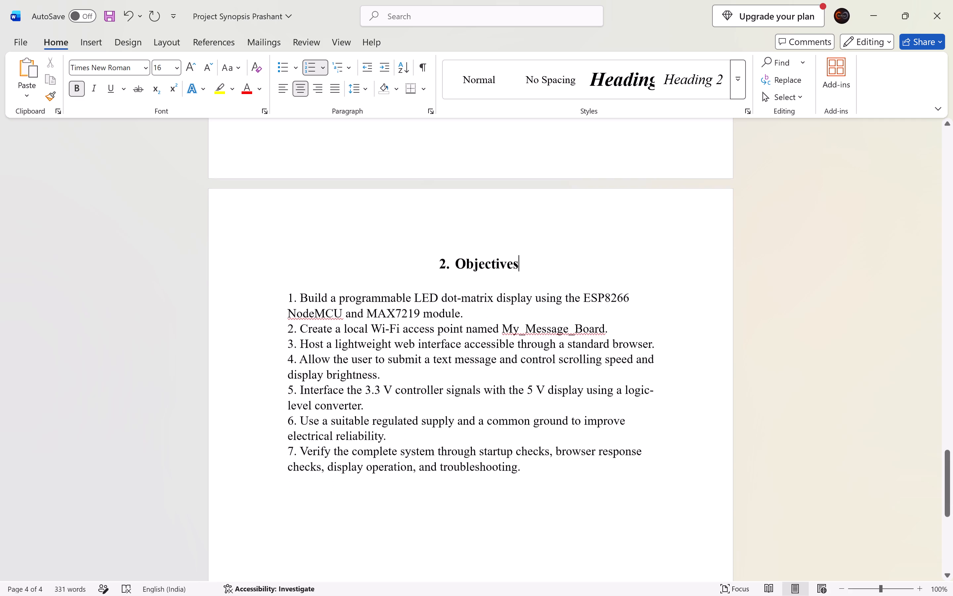
pyautogui.click(489, 306)
pyautogui.press('Return')
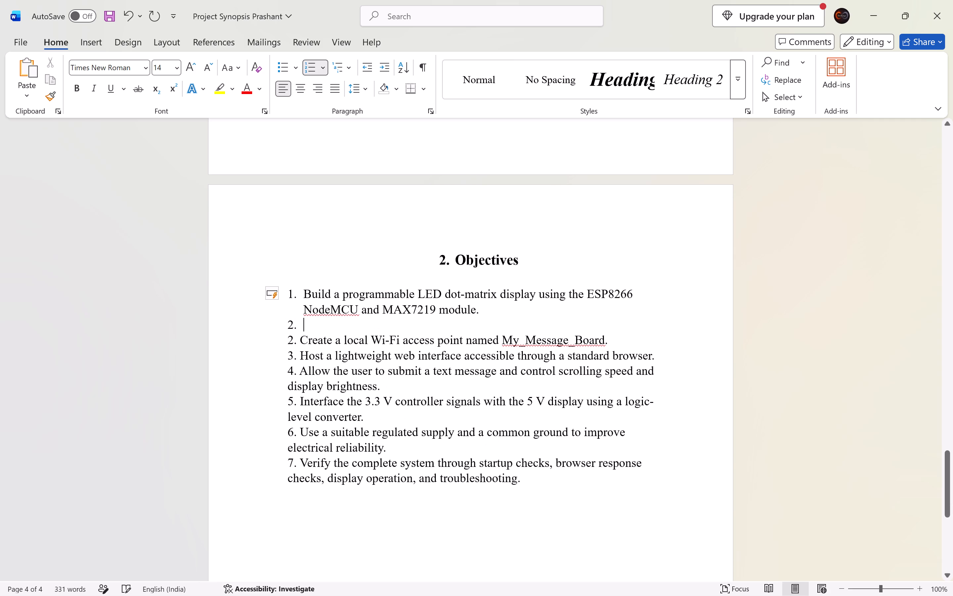
pyautogui.press('BackSpace')
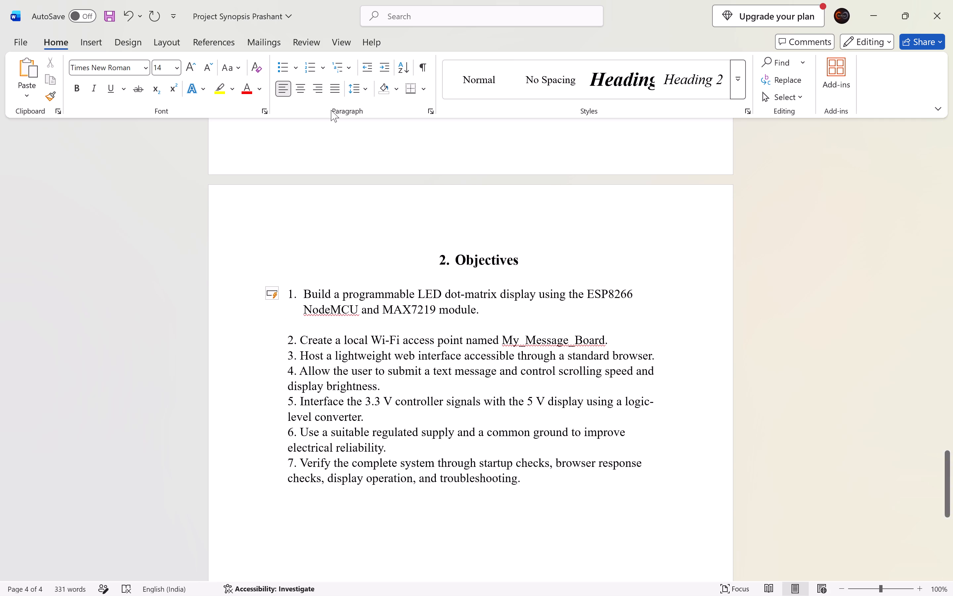
pyautogui.click(628, 346)
pyautogui.click(613, 339)
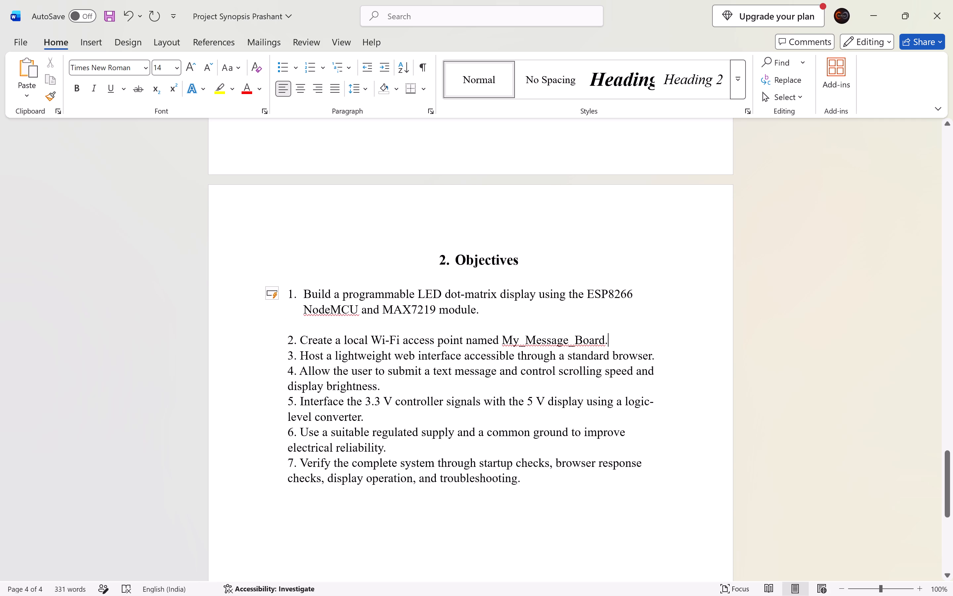
pyautogui.press('Return')
pyautogui.press('BackSpace')
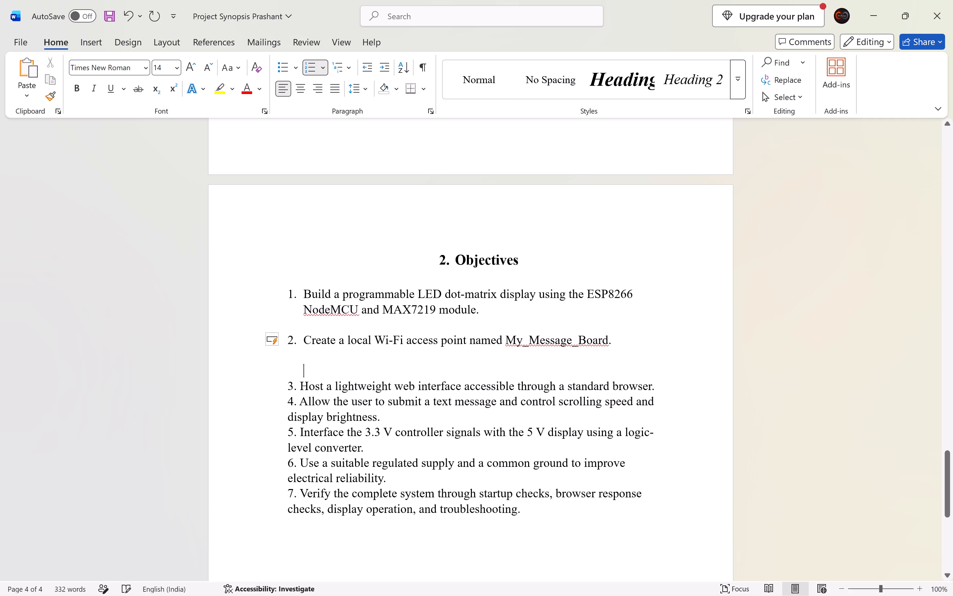
# Undo the automatic numbering applied to the "Create a local Wi-Fi access point" objective.
pyautogui.click(271, 339)
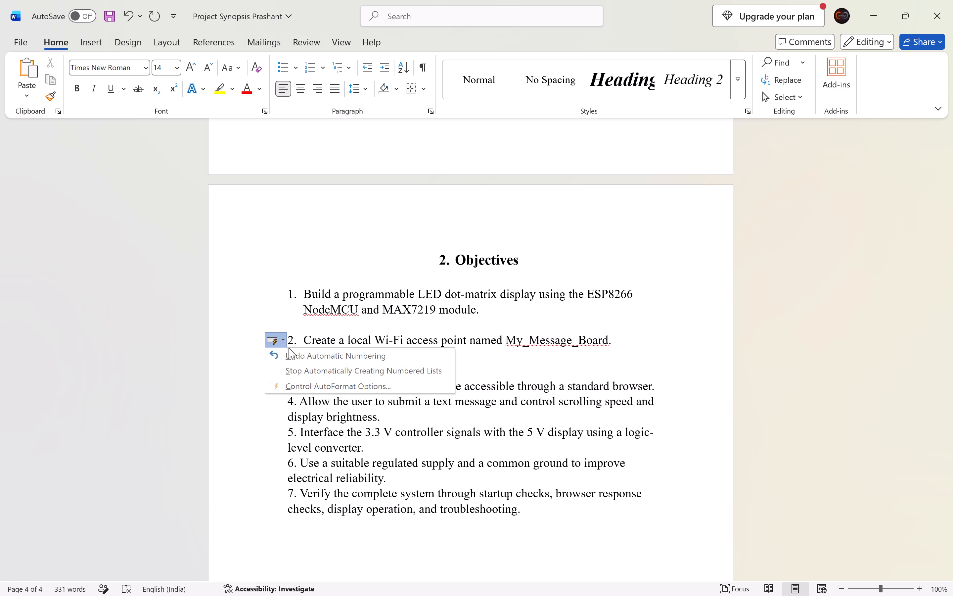
pyautogui.click(292, 349)
pyautogui.click(271, 360)
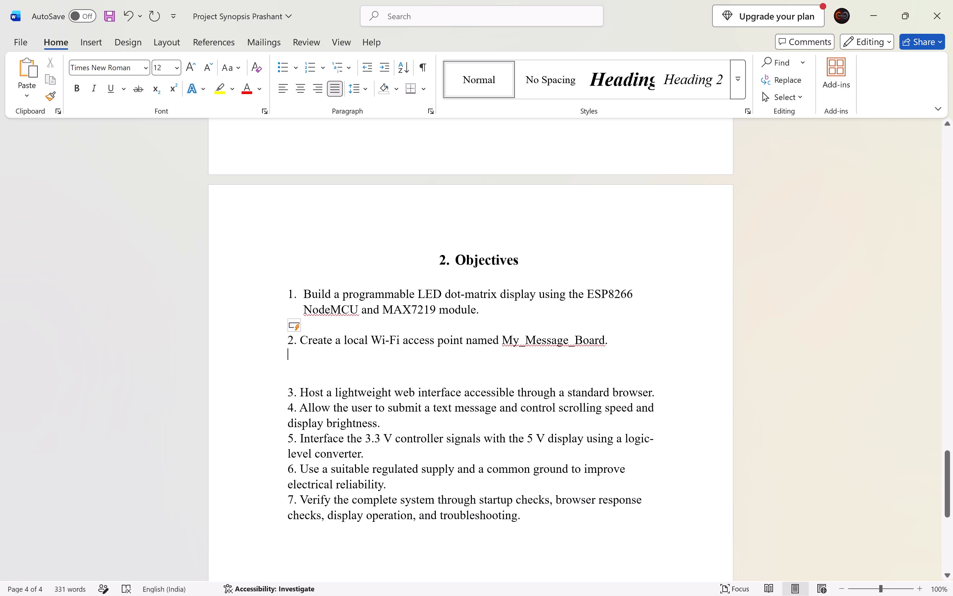
# Insert a new line after the "Host a lightweight web interface" objective.
pyautogui.click(665, 395)
pyautogui.press('Return')
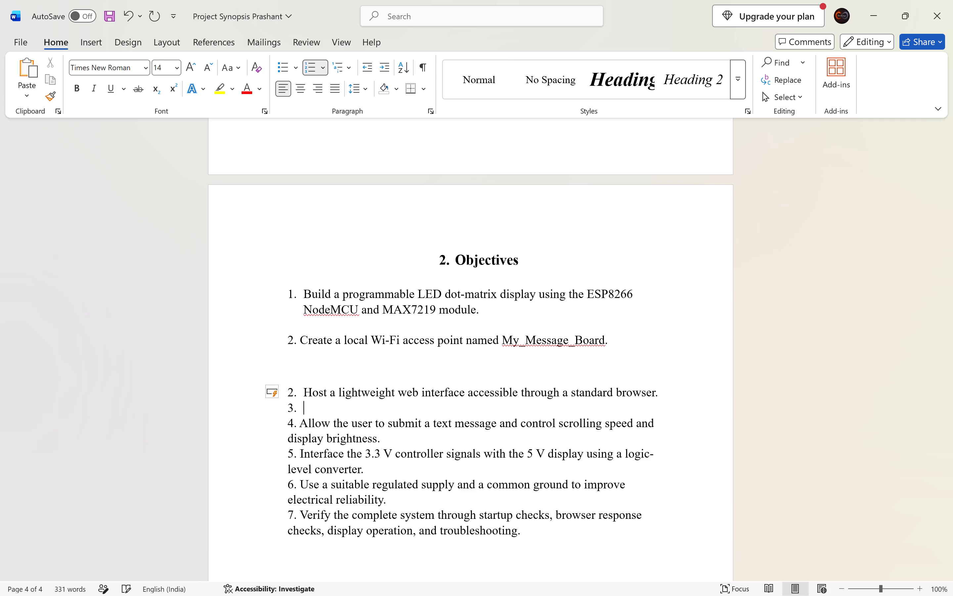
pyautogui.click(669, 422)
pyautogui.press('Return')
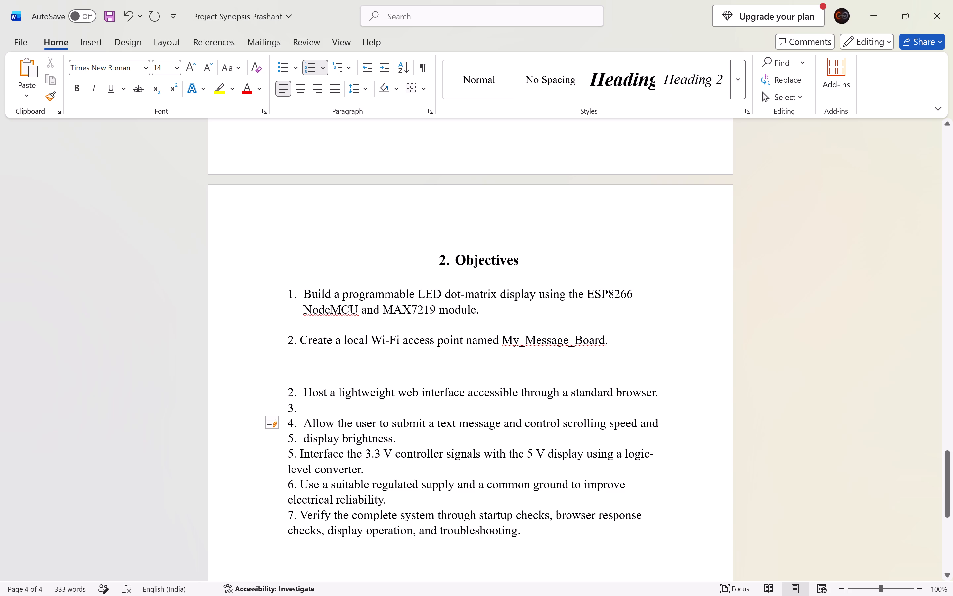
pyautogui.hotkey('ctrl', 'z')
# Remove the empty list number below the "Host a lightweight web interface" objective and add blank lines after objectives 4 and 5.
pyautogui.click(309, 410)
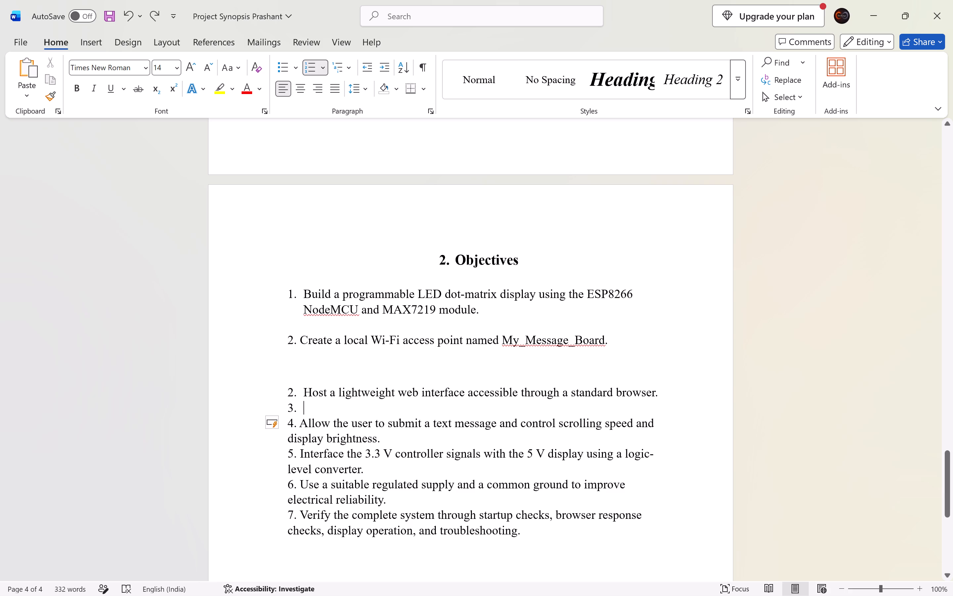
pyautogui.press('BackSpace')
pyautogui.click(427, 440)
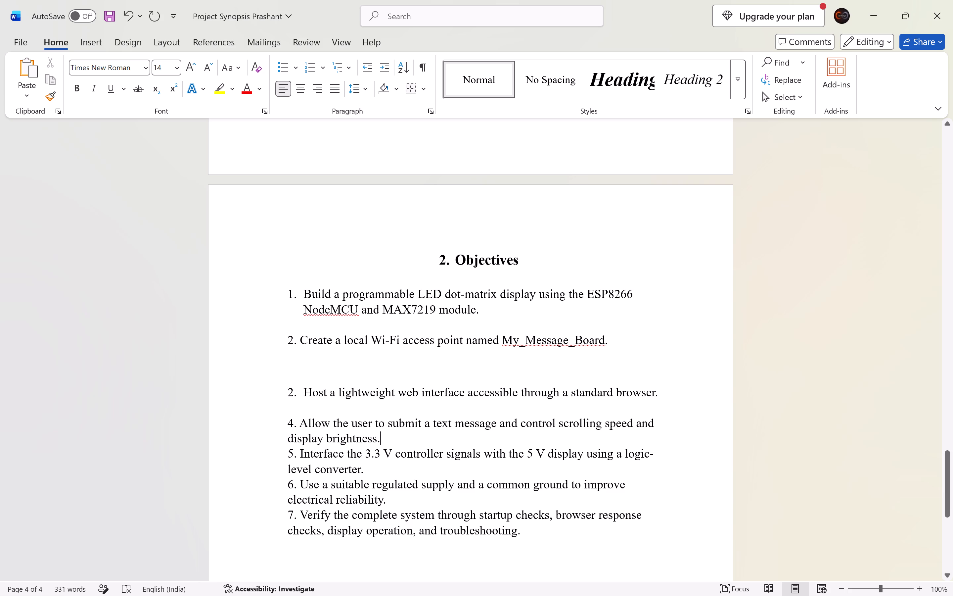
pyautogui.press('Return')
pyautogui.click(417, 485)
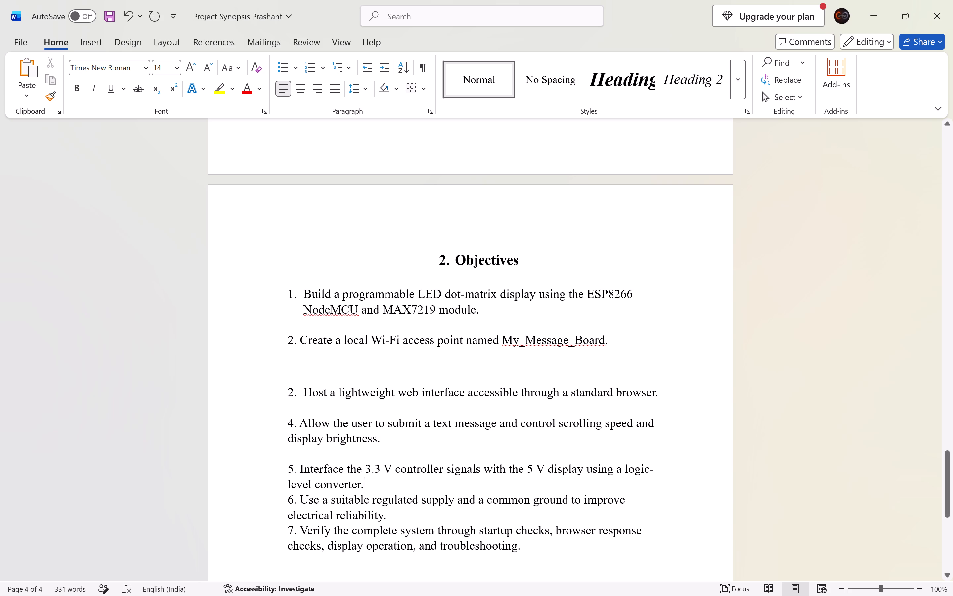
pyautogui.press('Return')
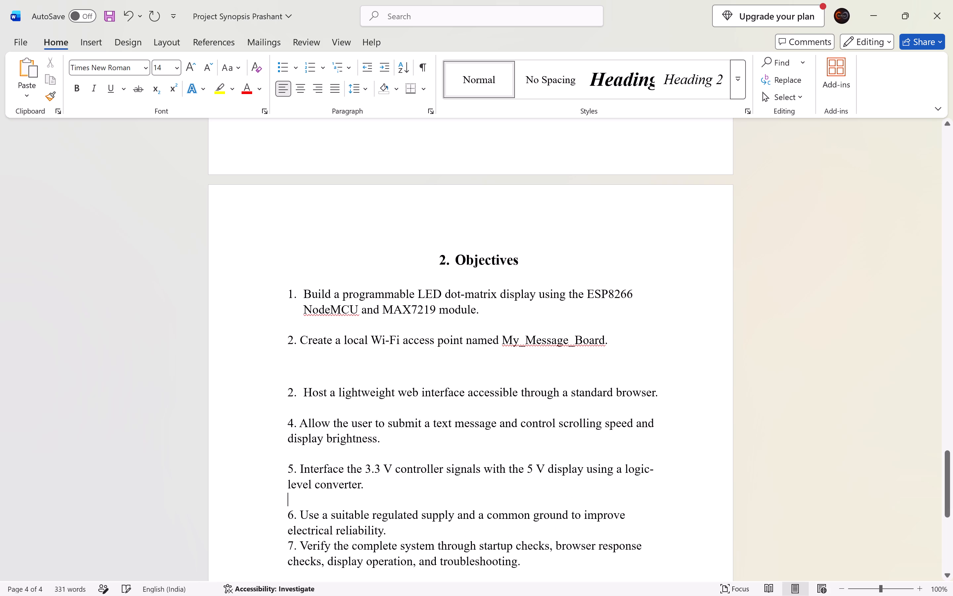
# Add a blank line after objective 6, "Use a suitable regulated supply and a common ground".
pyautogui.click(403, 483)
pyautogui.scroll(-1, 405, 484)
pyautogui.click(410, 493)
pyautogui.press('Return')
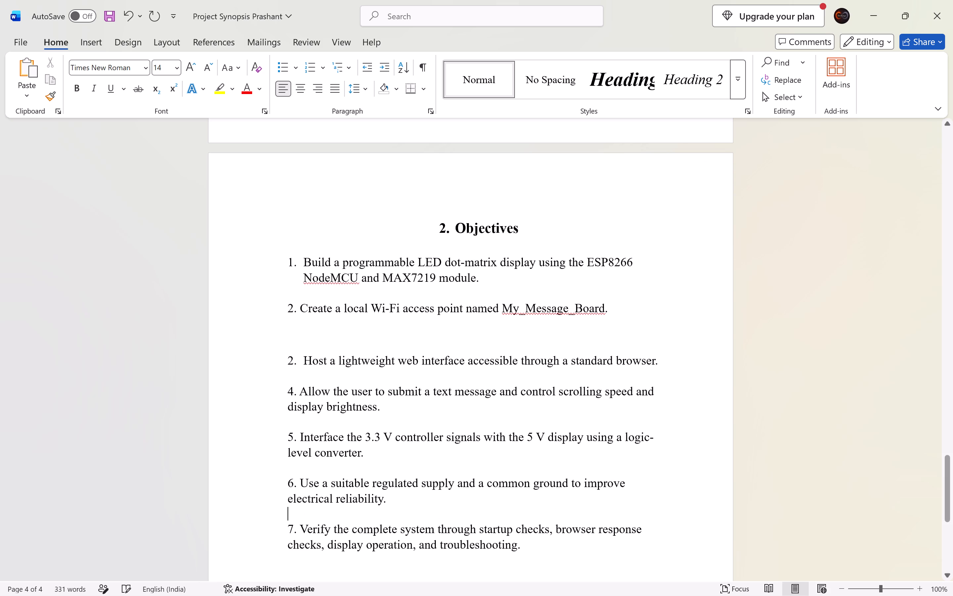
# Remove the extra blank line above the "Host a lightweight web interface" objective.
pyautogui.click(347, 337)
pyautogui.press('BackSpace')
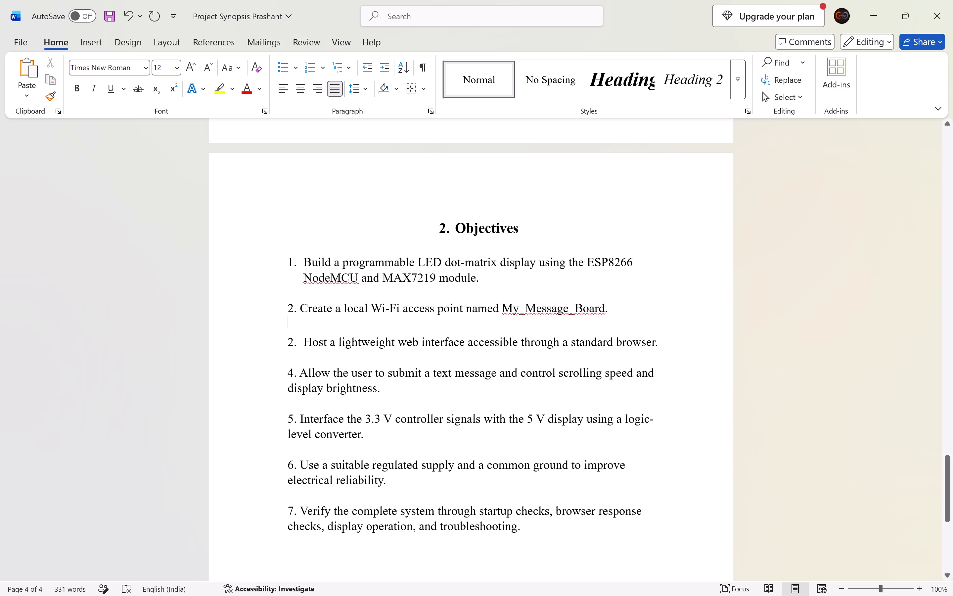
# Renumber the "Host a lightweight web interface" objective as "3.".
pyautogui.click(295, 341)
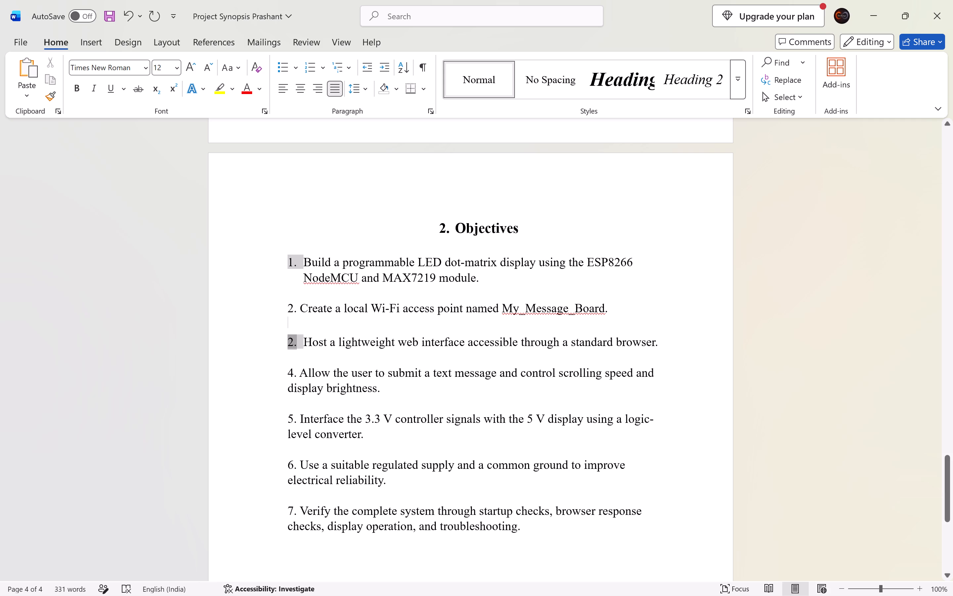
pyautogui.press('3')
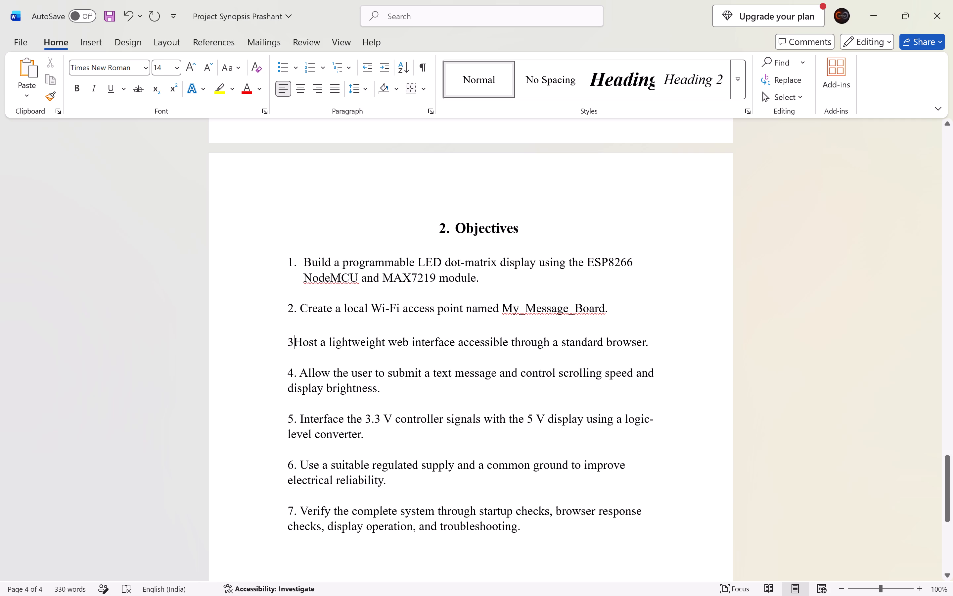
pyautogui.write('.')
pyautogui.press('space')
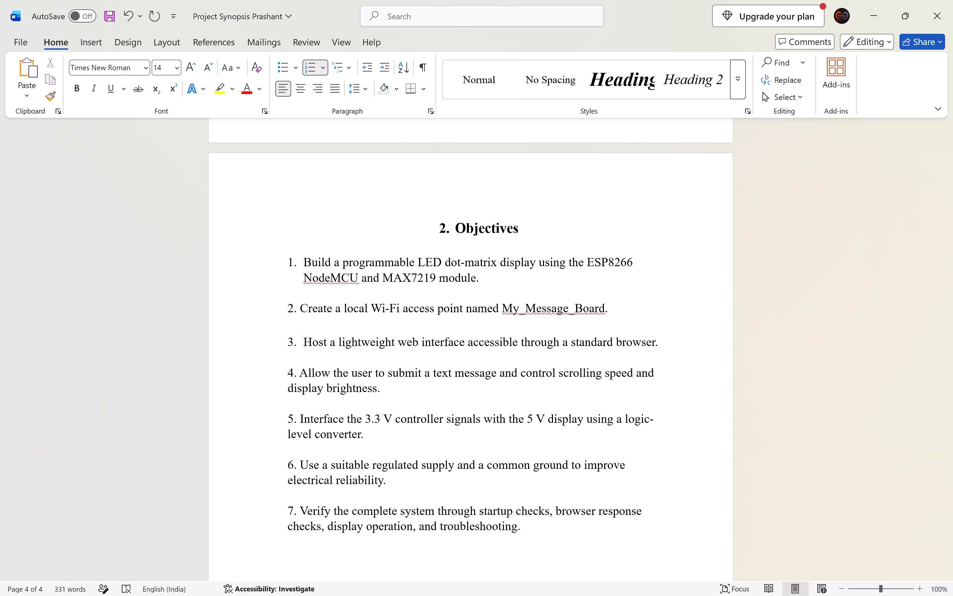
pyautogui.press('BackSpace')
pyautogui.hotkey('ctrl', 'z')
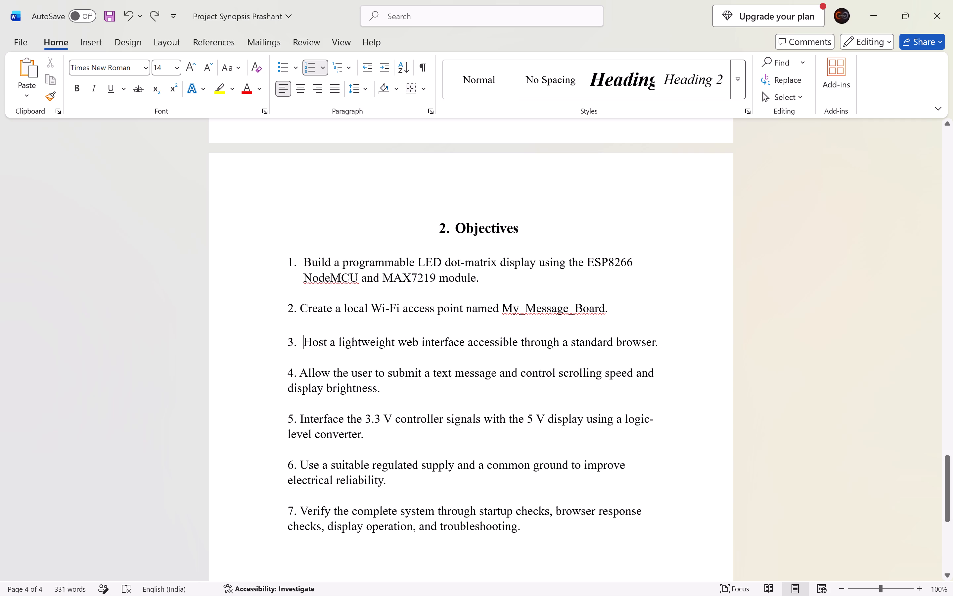
pyautogui.click(263, 384)
pyautogui.click(839, 347)
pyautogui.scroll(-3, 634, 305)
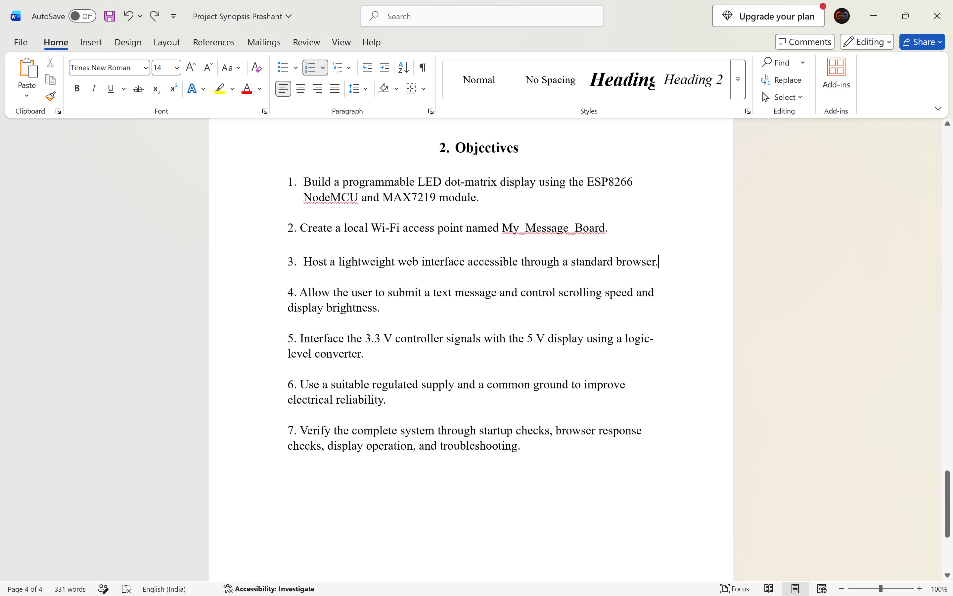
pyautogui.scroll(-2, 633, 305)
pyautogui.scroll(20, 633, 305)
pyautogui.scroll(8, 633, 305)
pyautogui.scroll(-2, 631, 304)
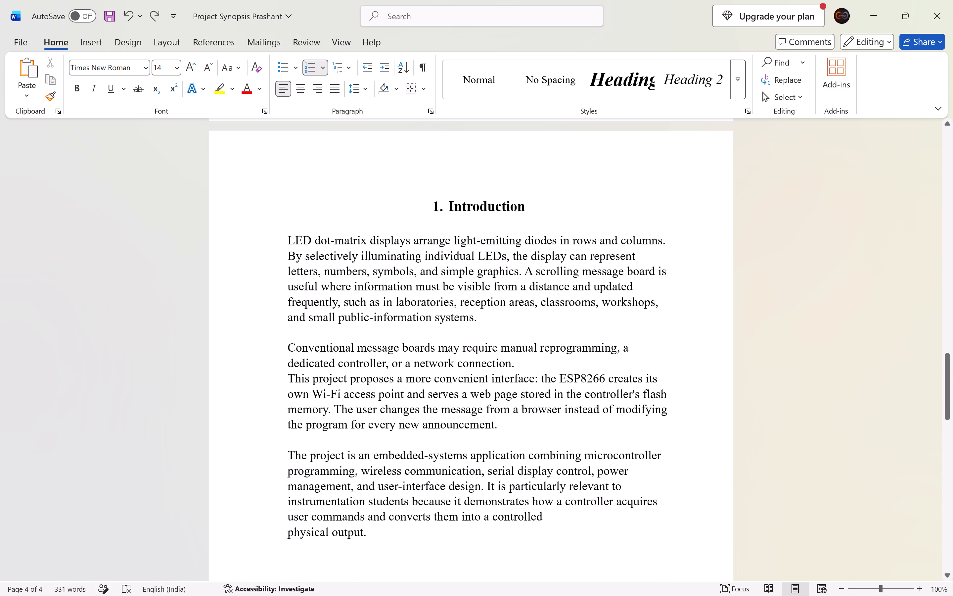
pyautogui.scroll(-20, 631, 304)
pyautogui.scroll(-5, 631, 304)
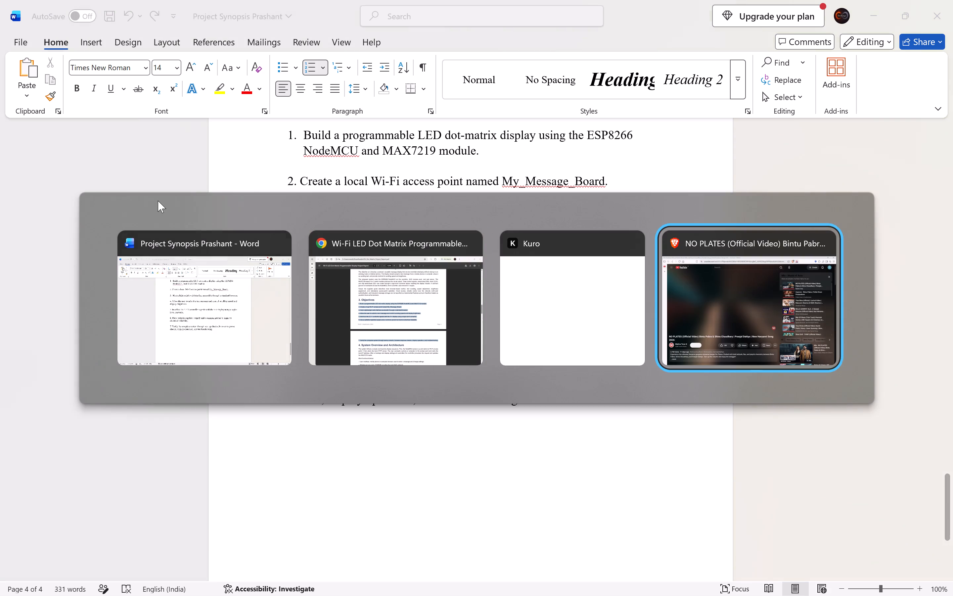
# In the LED Dot Matrix report PDF in Chrome, copy the heading "4. System Overview and Architecture".
pyautogui.scroll(-4, 471, 275)
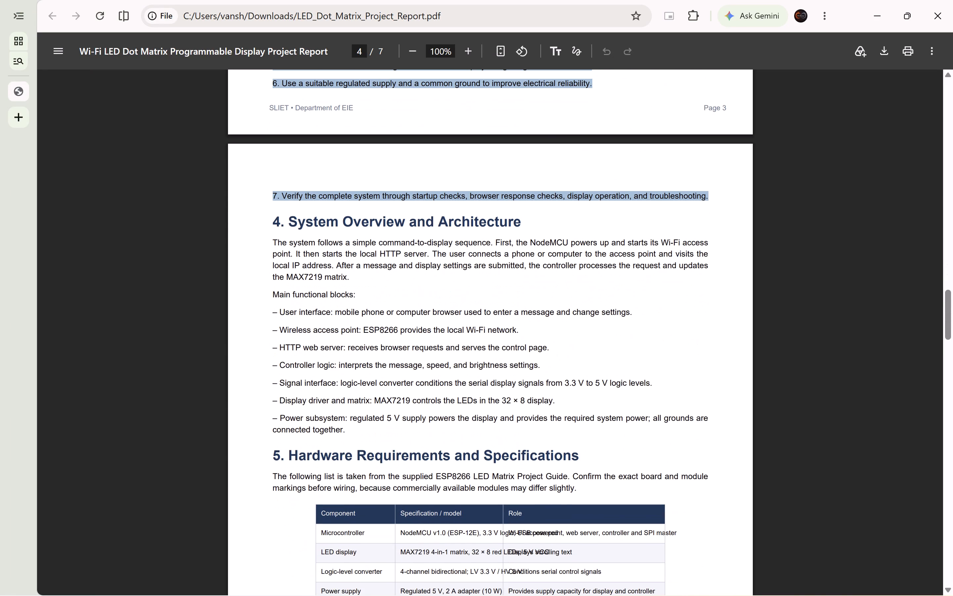
pyautogui.scroll(-1, 436, 258)
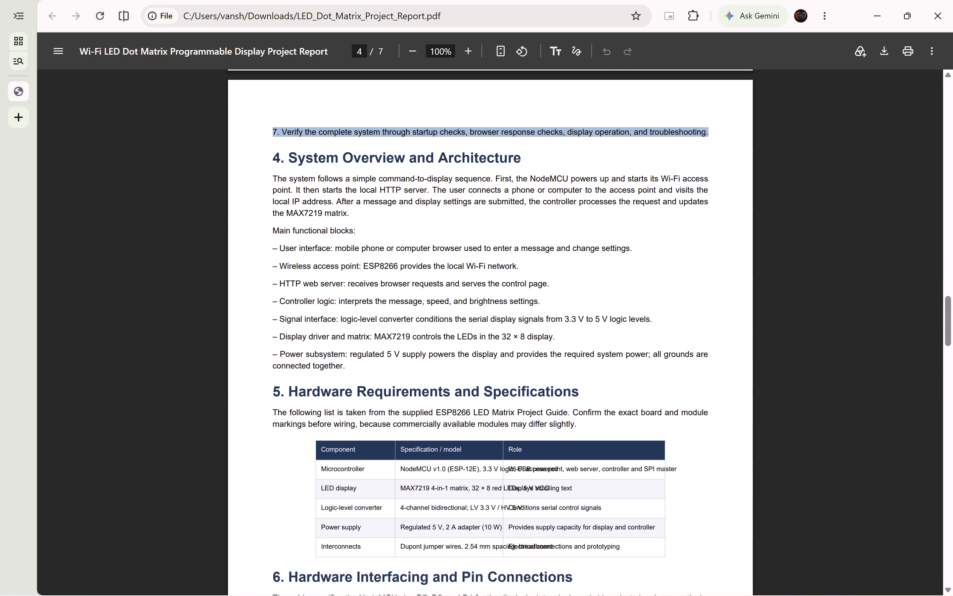
pyautogui.moveTo(269, 153); pyautogui.dragTo(526, 153)
pyautogui.hotkey('ctrl', 'c')
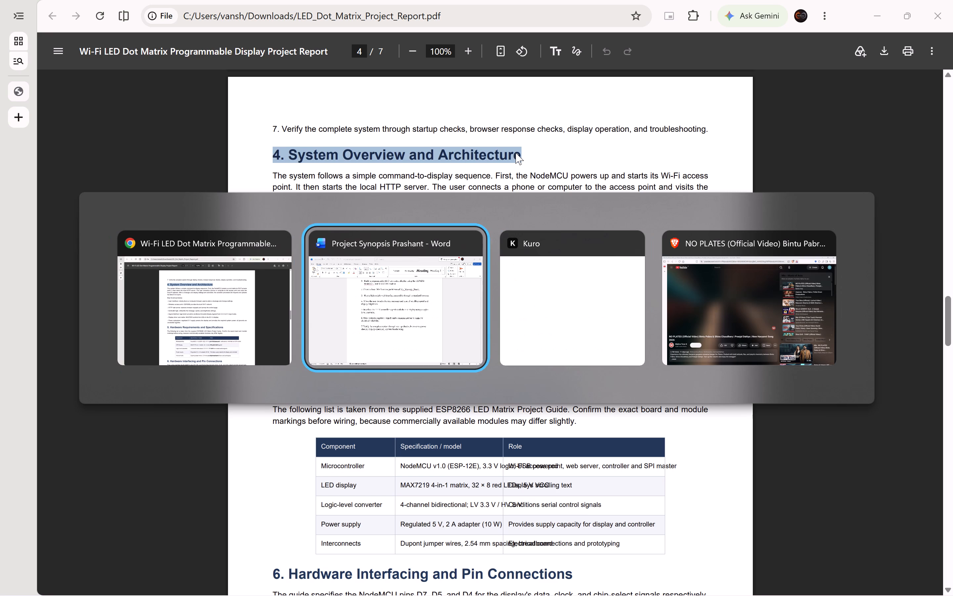
# Back in the Word synopsis, add blank lines after objective 7 until the insertion point is at the top of a new page.
pyautogui.scroll(-8, 475, 362)
pyautogui.scroll(-2, 429, 381)
pyautogui.click(332, 518)
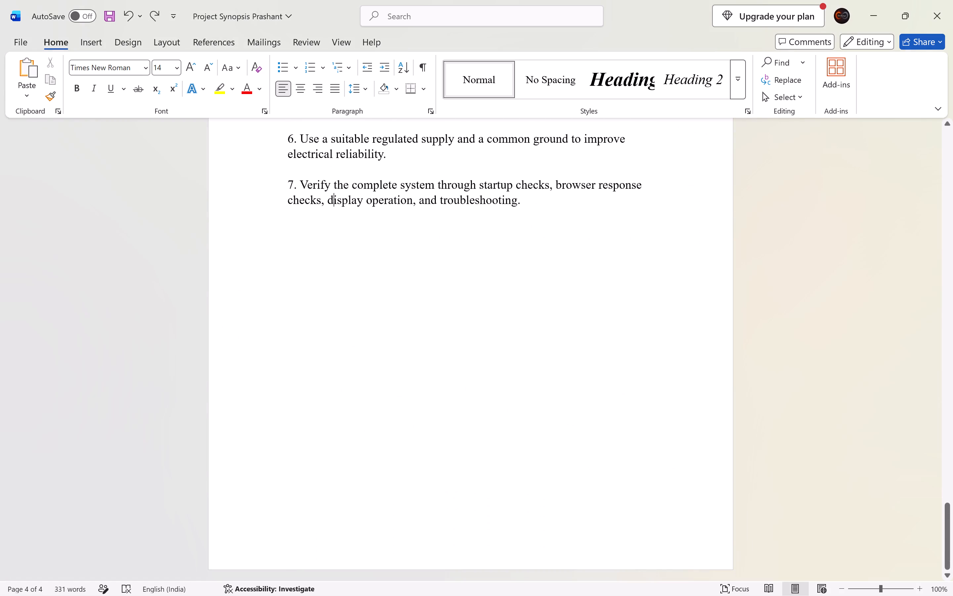
pyautogui.moveTo(436, 305); pyautogui.dragTo(336, 444)
pyautogui.click(336, 445)
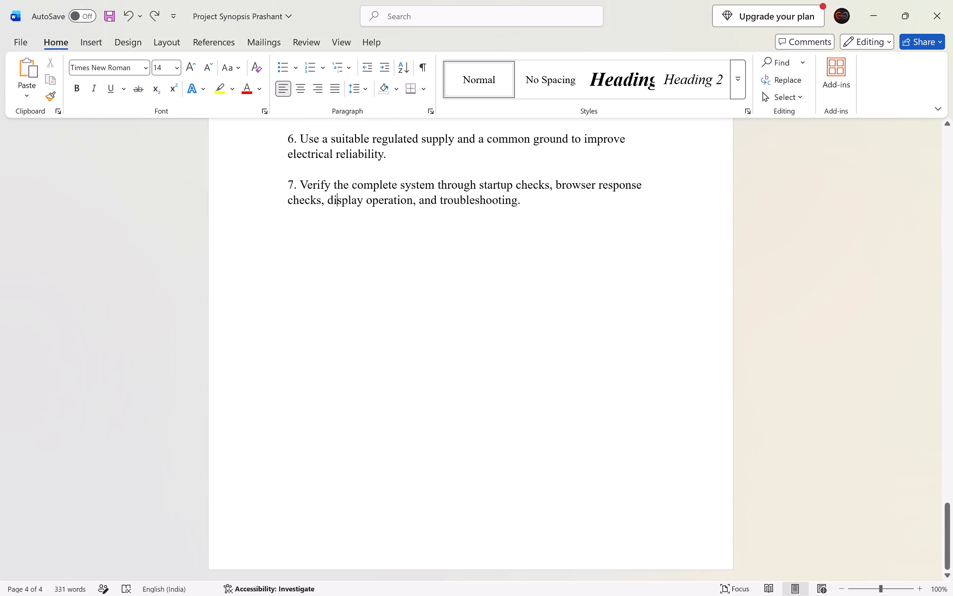
pyautogui.click(326, 468)
pyautogui.click(550, 211)
pyautogui.press('Return')
pyautogui.press('Return')
pyautogui.press('Return')
pyautogui.press('Return')
pyautogui.press('Return')
pyautogui.press('Return')
pyautogui.press('Return')
pyautogui.press('Return')
pyautogui.press('Return')
pyautogui.press('Return')
pyautogui.press('Return')
pyautogui.press('Return')
pyautogui.press('Return')
pyautogui.press('Return')
pyautogui.press('Return')
pyautogui.press('Return')
pyautogui.press('Return')
pyautogui.press('Return')
pyautogui.press('Return')
pyautogui.press('Return')
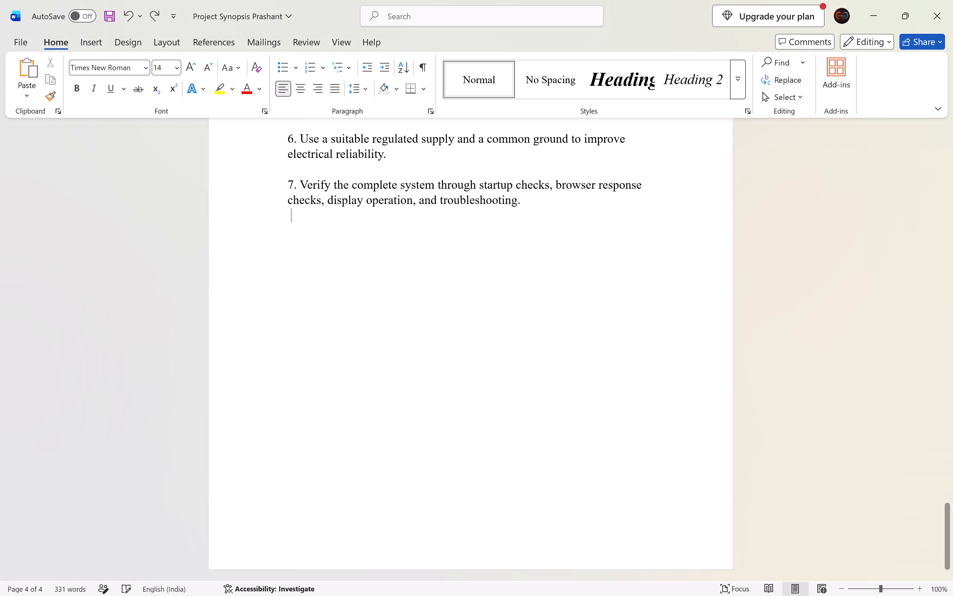
pyautogui.press('BackSpace')
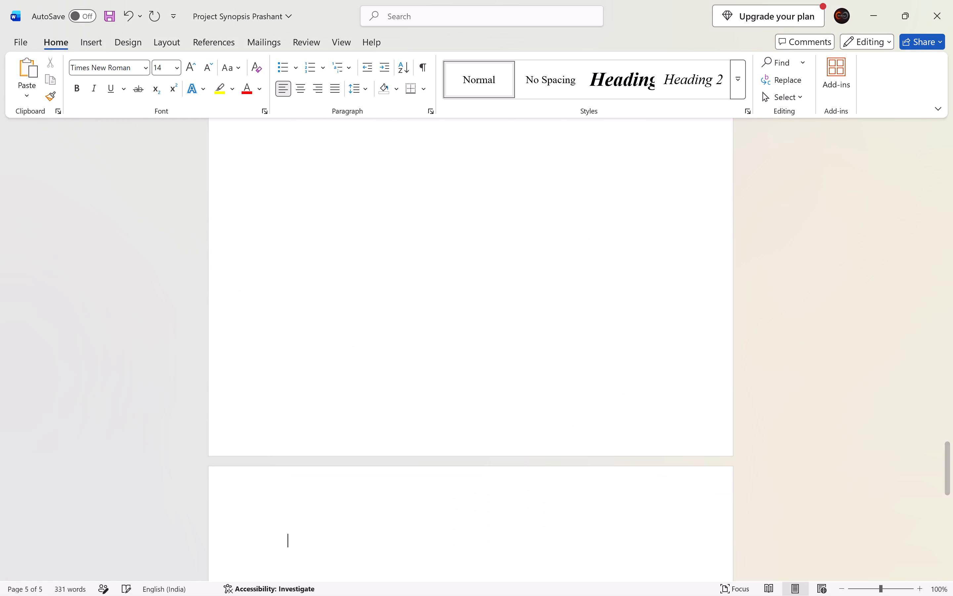
pyautogui.press('BackSpace')
pyautogui.press('Return')
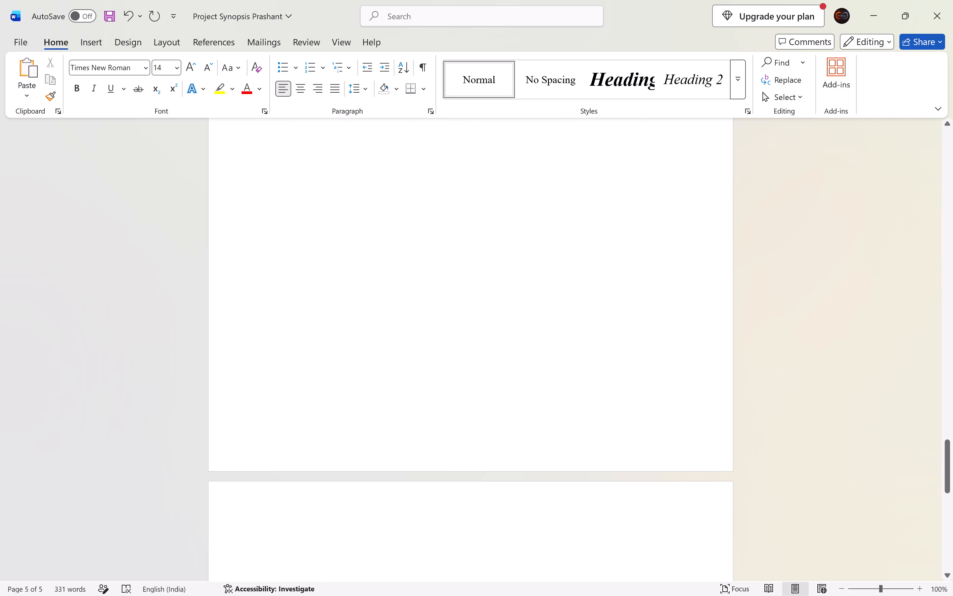
# Paste the copied heading "4. System Overview and Architecture" at the top of the new page.
pyautogui.hotkey('ctrl', 'v')
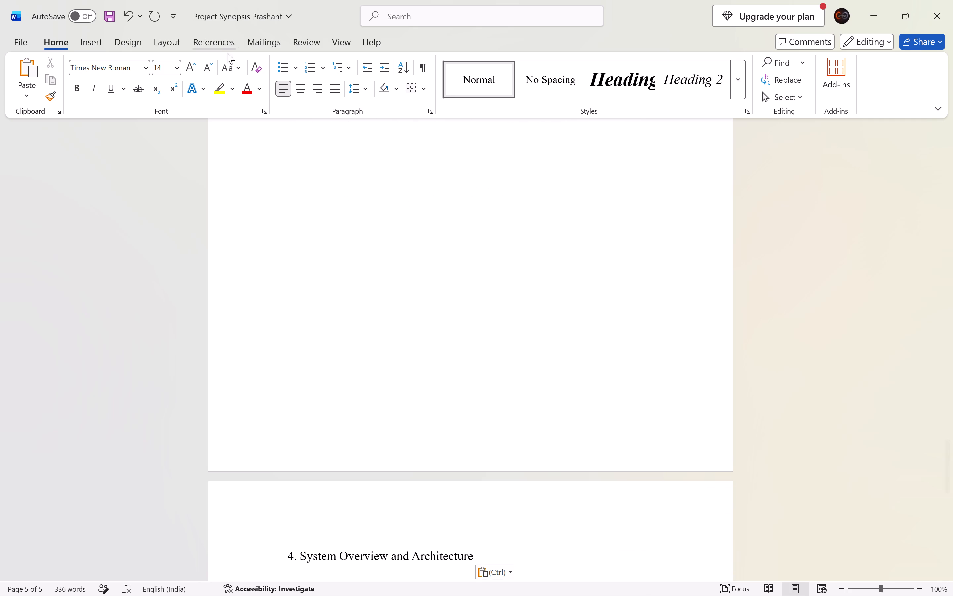
# Centre the whole "4. System Overview and Architecture" heading, number included, and format it bold at size 16.
pyautogui.click(300, 90)
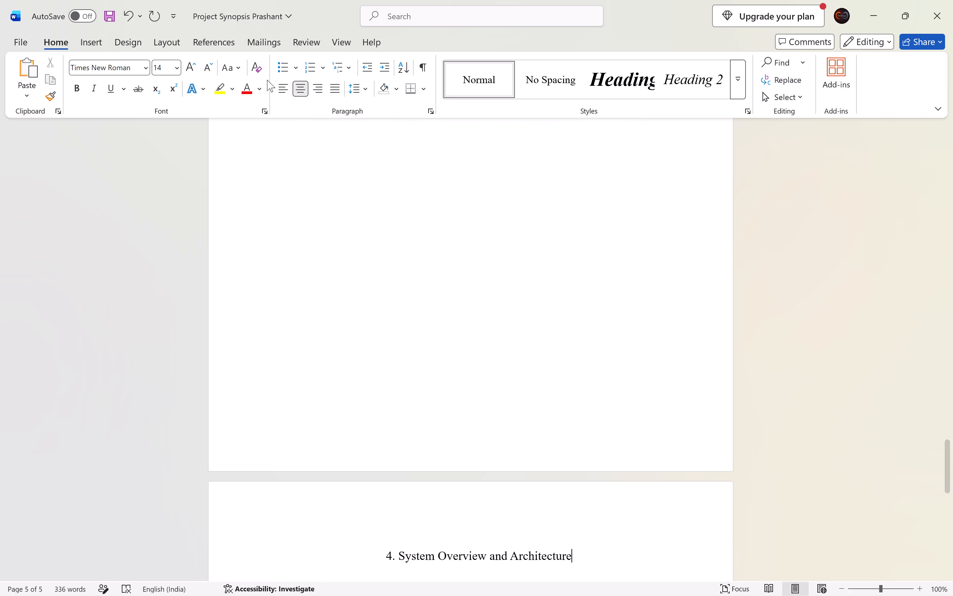
pyautogui.click(80, 90)
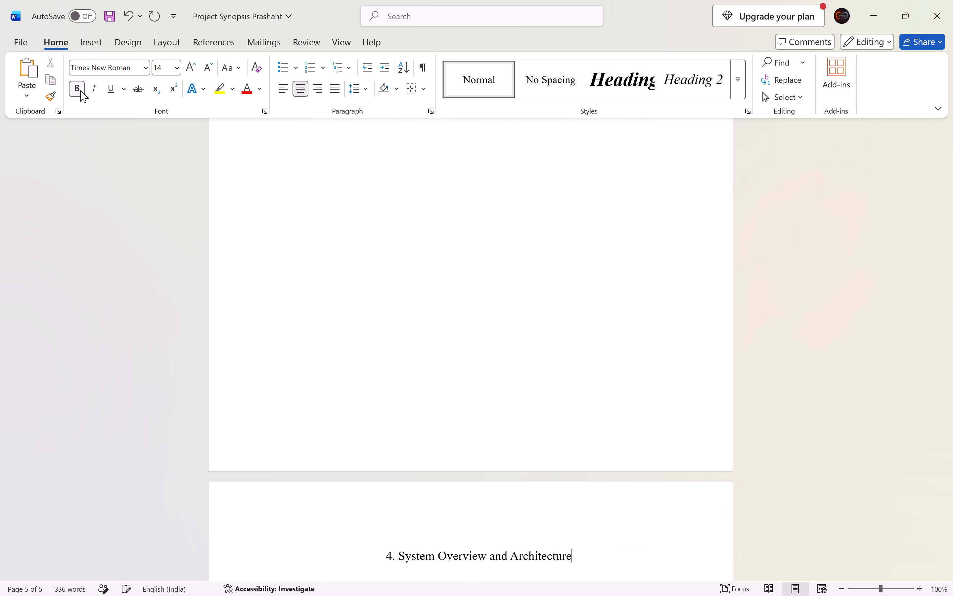
pyautogui.click(80, 90)
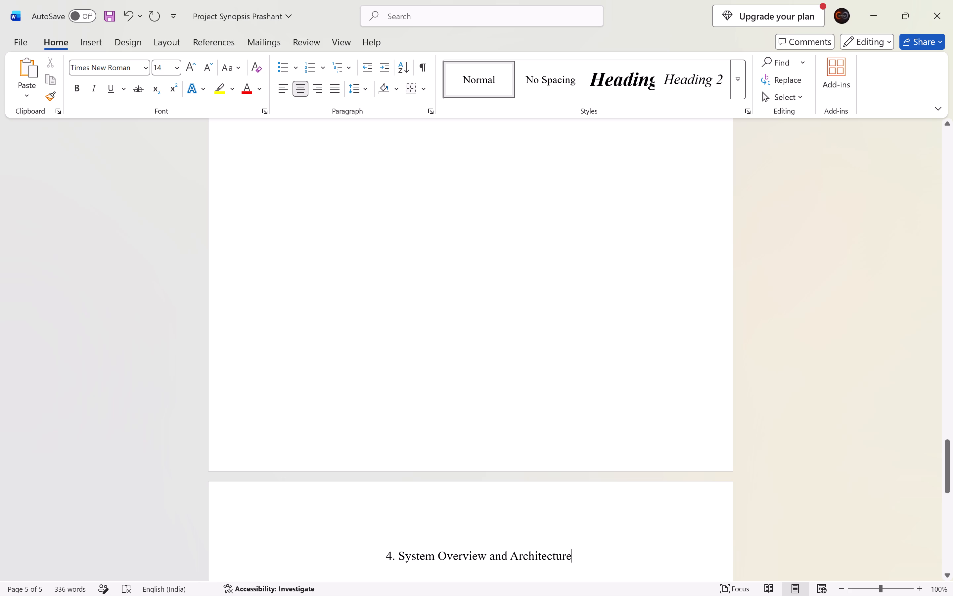
pyautogui.moveTo(581, 560); pyautogui.dragTo(395, 551)
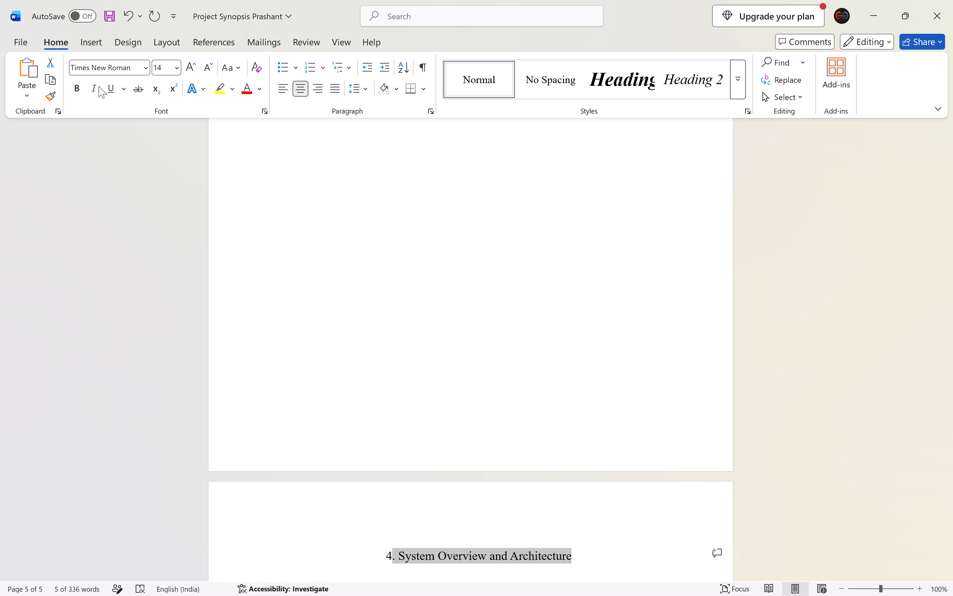
pyautogui.click(86, 87)
pyautogui.click(79, 87)
pyautogui.scroll(-3, 499, 259)
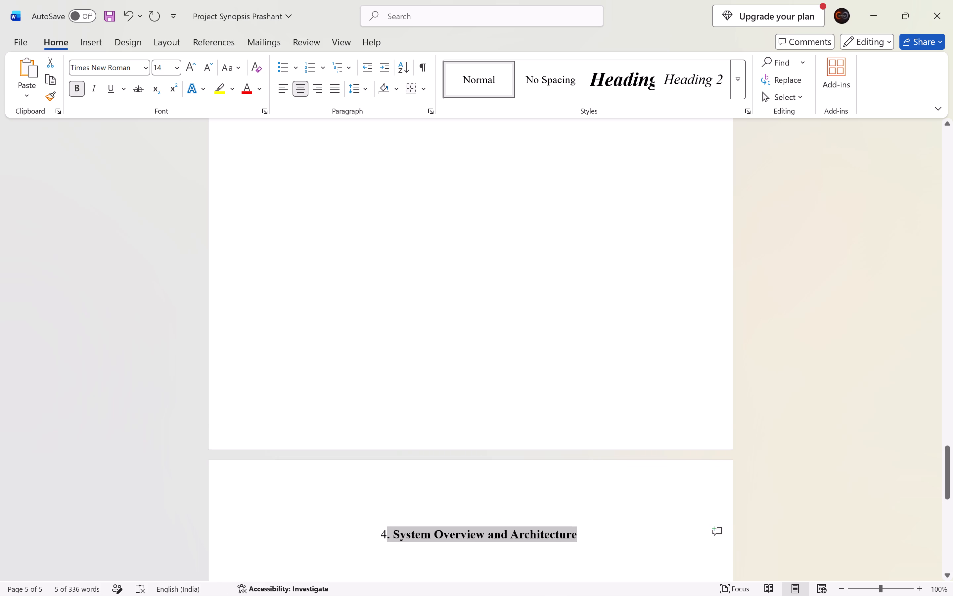
pyautogui.scroll(-4, 500, 259)
pyautogui.click(644, 356)
pyautogui.moveTo(612, 334); pyautogui.dragTo(609, 334)
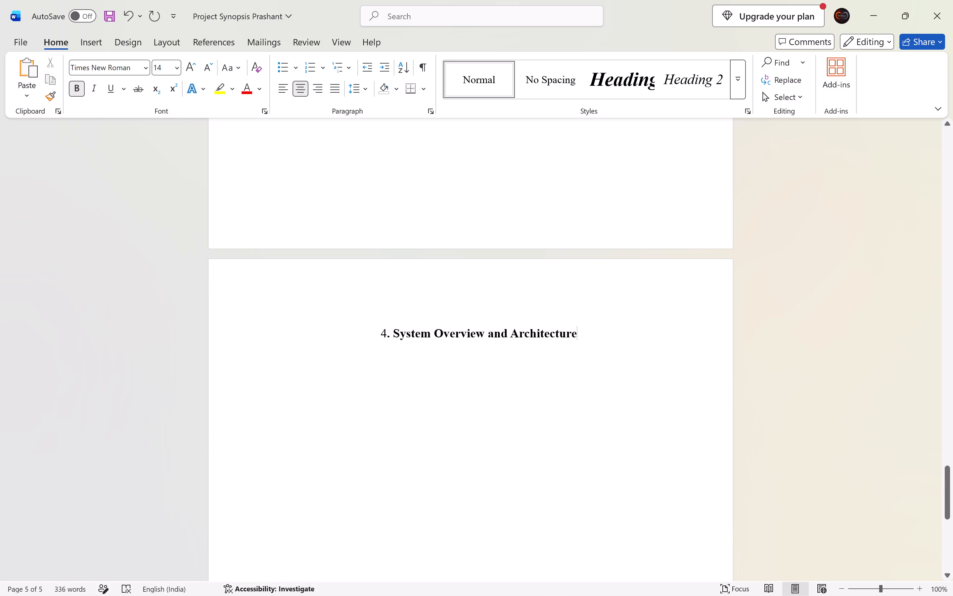
pyautogui.moveTo(609, 334); pyautogui.dragTo(334, 326)
pyautogui.click(76, 83)
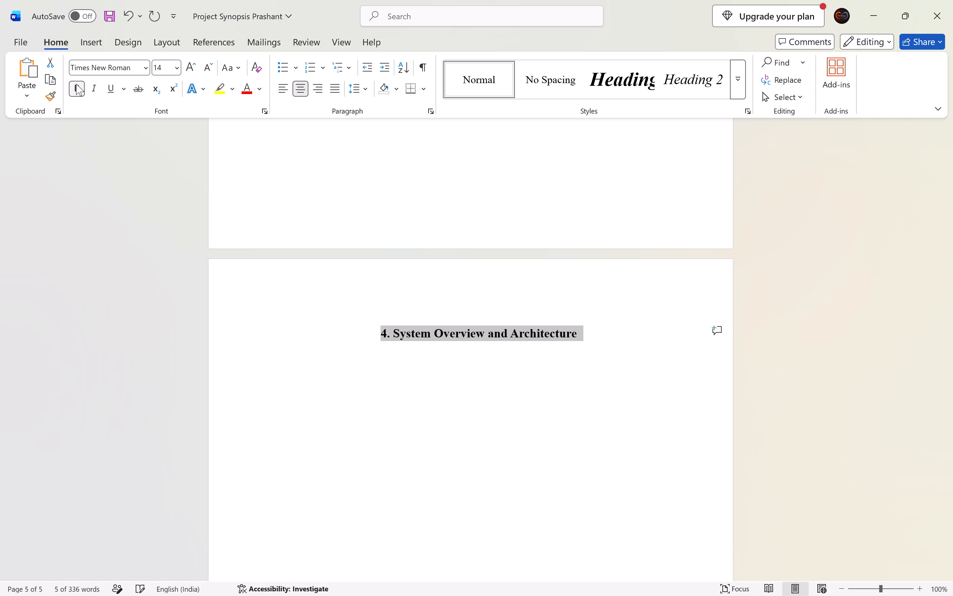
pyautogui.click(187, 69)
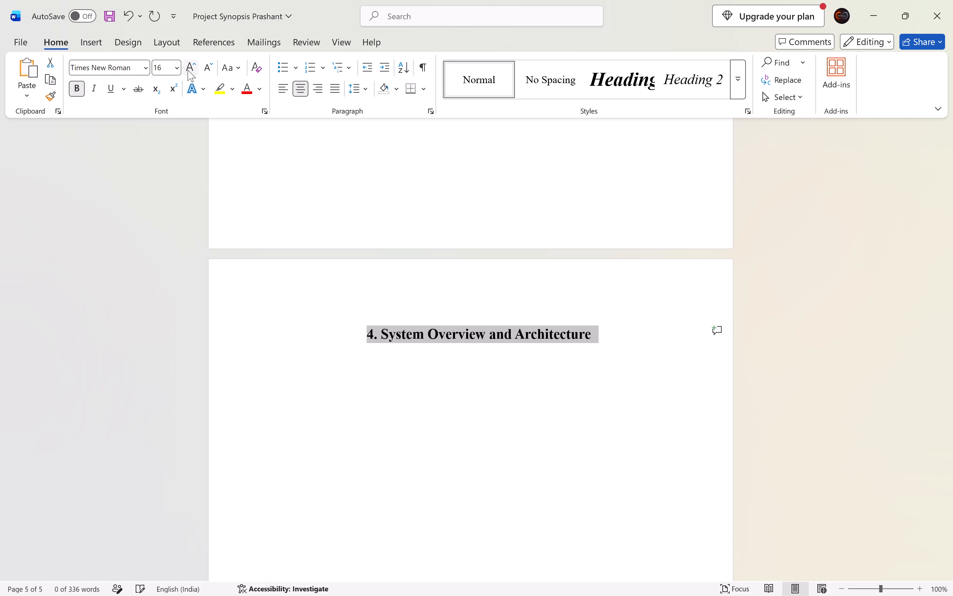
# Start an unnumbered line below the "System Overview and Architecture" heading.
pyautogui.click(652, 338)
pyautogui.press('Return')
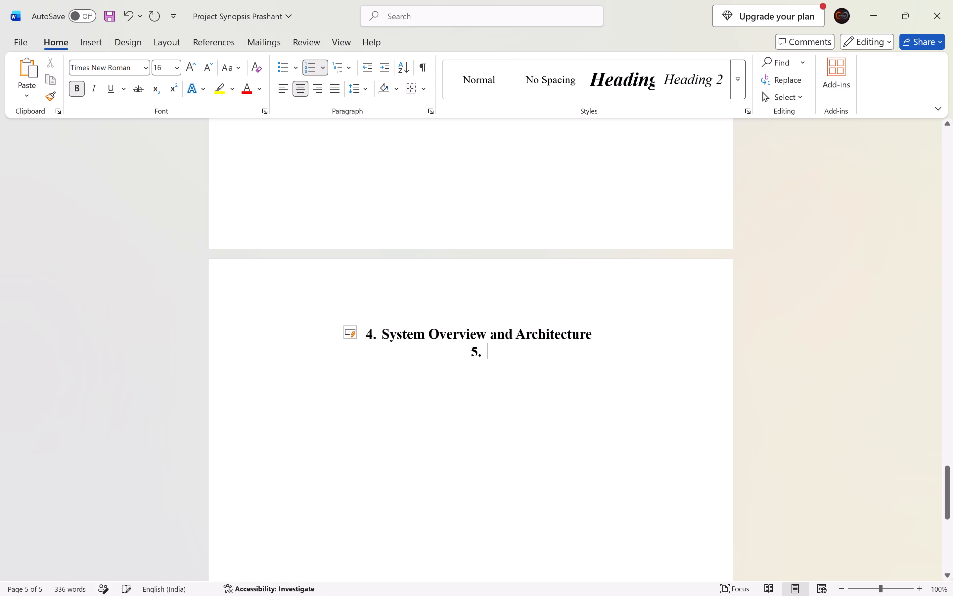
pyautogui.press('BackSpace')
pyautogui.press('Return')
pyautogui.press('BackSpace')
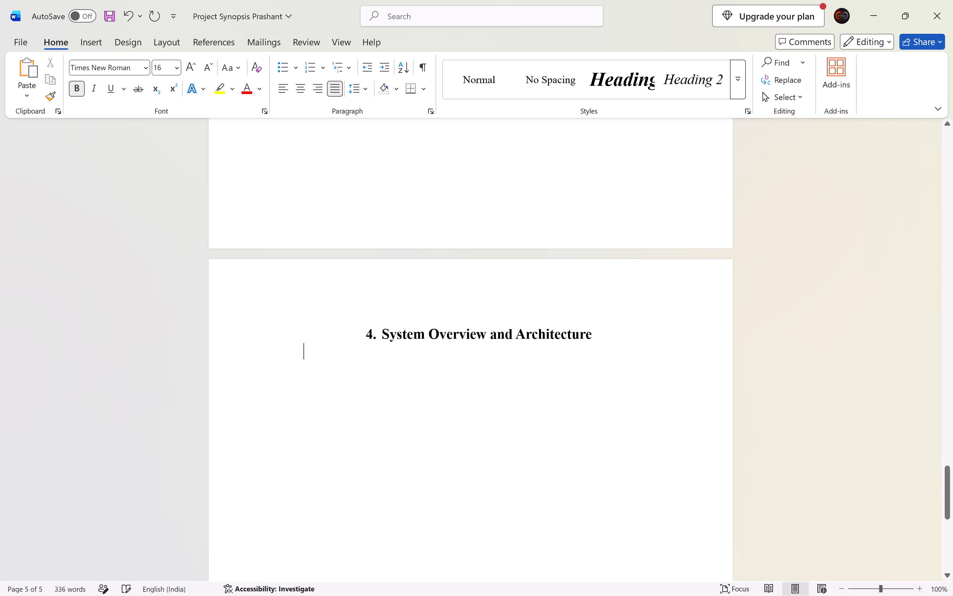
pyautogui.hotkey('ctrl', 'Tab')
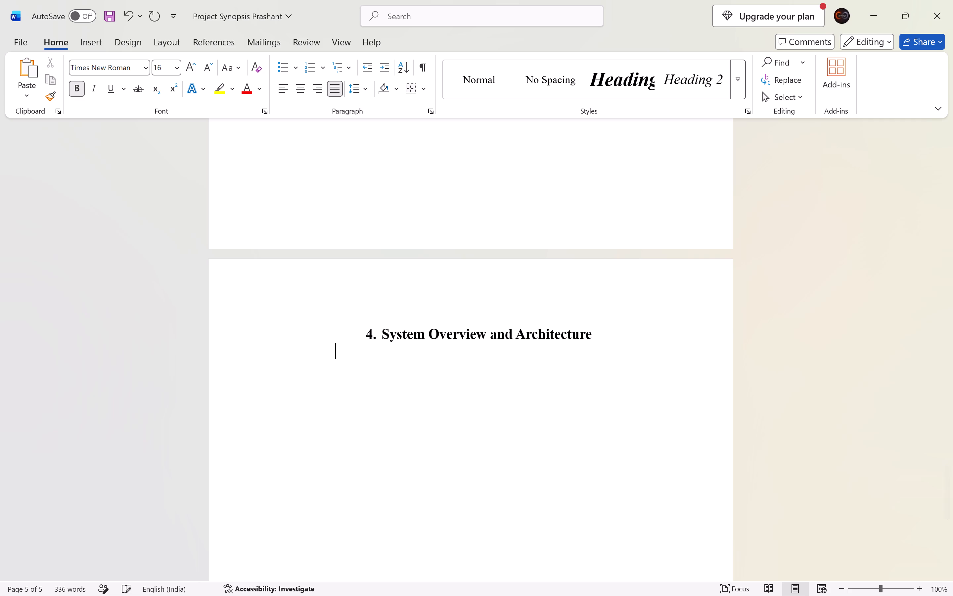
pyautogui.hotkey('shift', 'Tab')
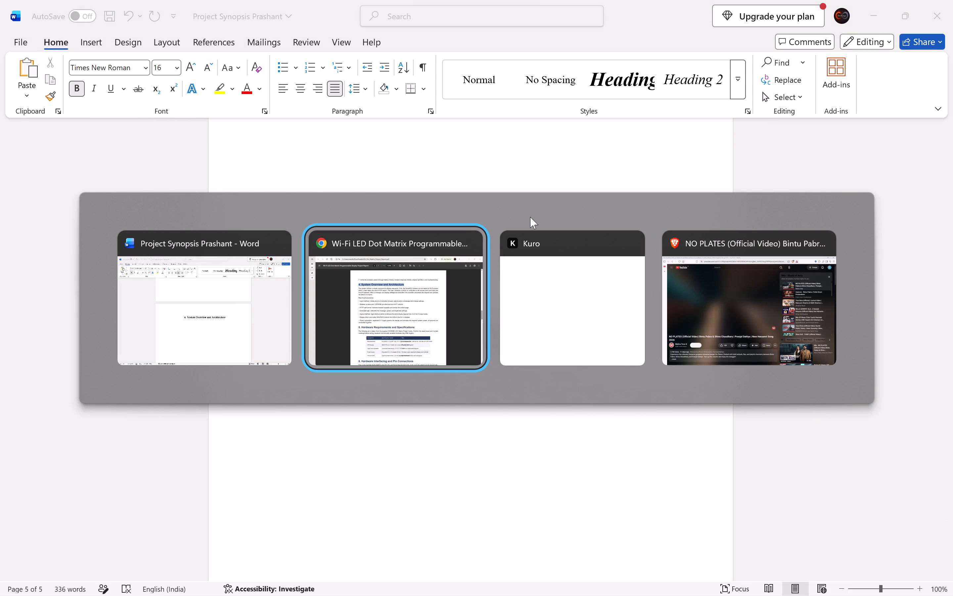
# Switch to the PDF report in Chrome and copy section 4's body text, from "The system follows" through "connected together.".
pyautogui.moveTo(270, 174); pyautogui.dragTo(275, 176)
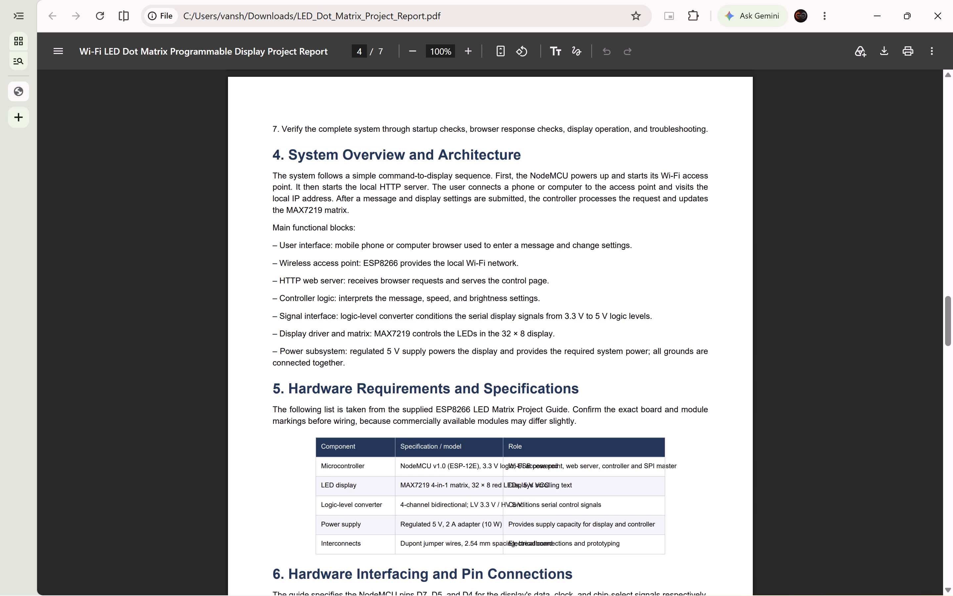
pyautogui.moveTo(275, 176); pyautogui.dragTo(353, 368)
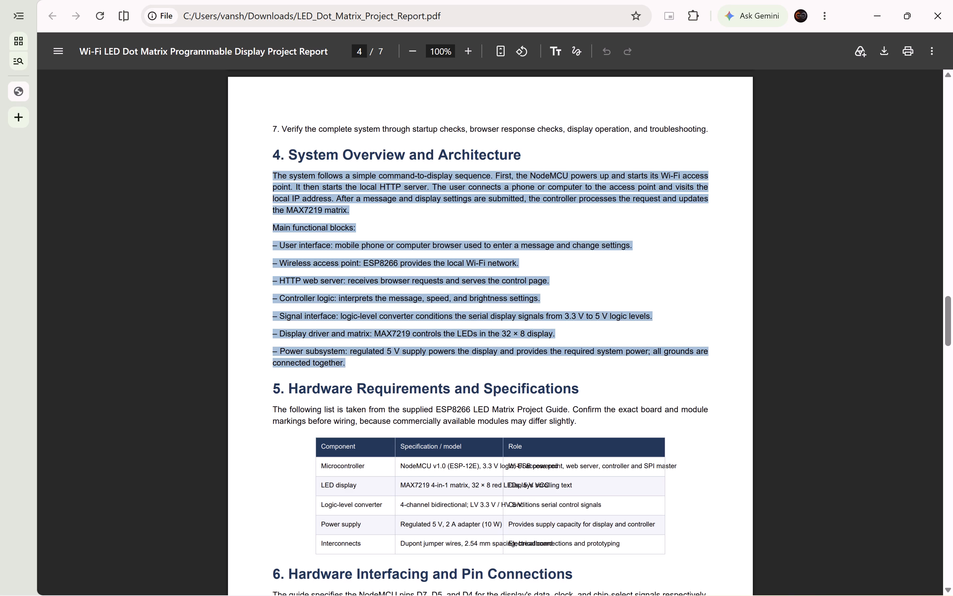
pyautogui.hotkey('ctrl', 'c')
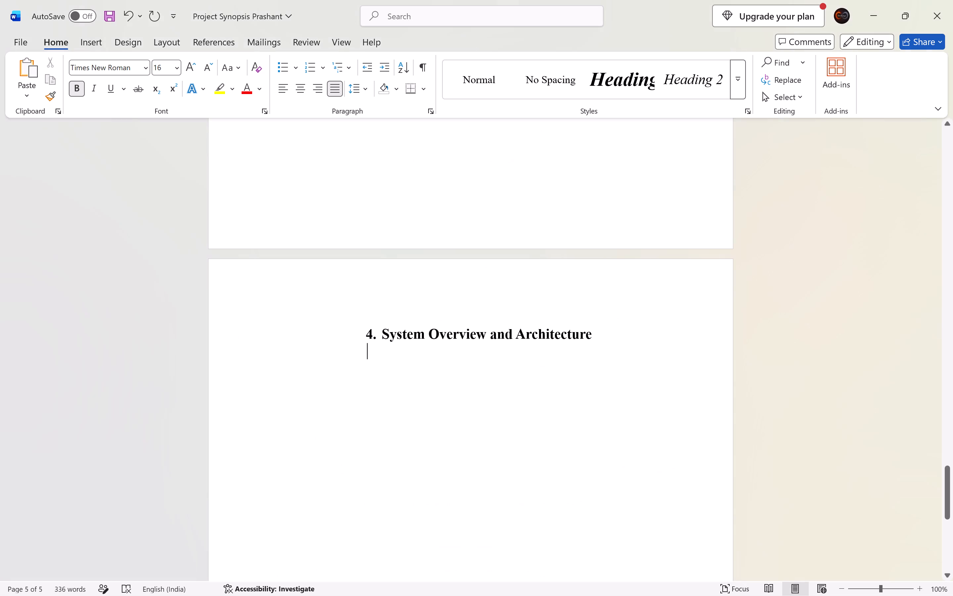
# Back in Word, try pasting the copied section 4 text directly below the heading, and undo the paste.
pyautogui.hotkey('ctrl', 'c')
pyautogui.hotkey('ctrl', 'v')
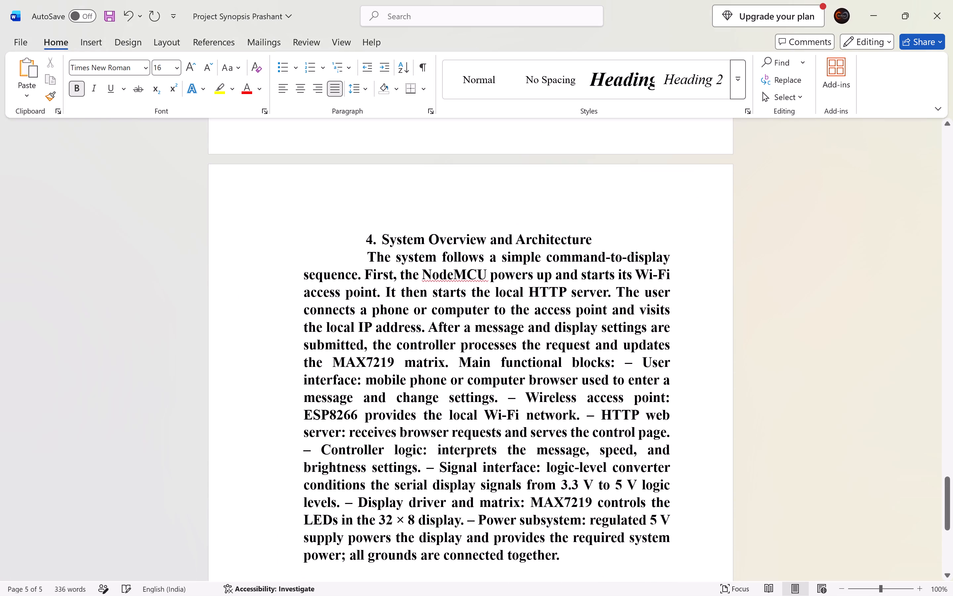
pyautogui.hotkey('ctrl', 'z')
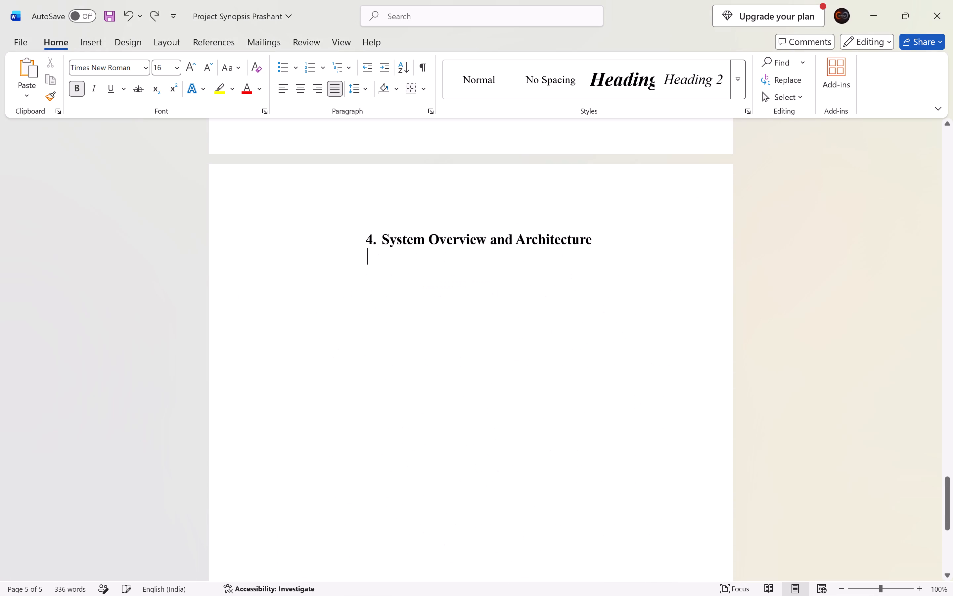
# Paste the copied section 4 text left-aligned, leaving one blank line below the "System Overview and Architecture" heading.
pyautogui.click(288, 89)
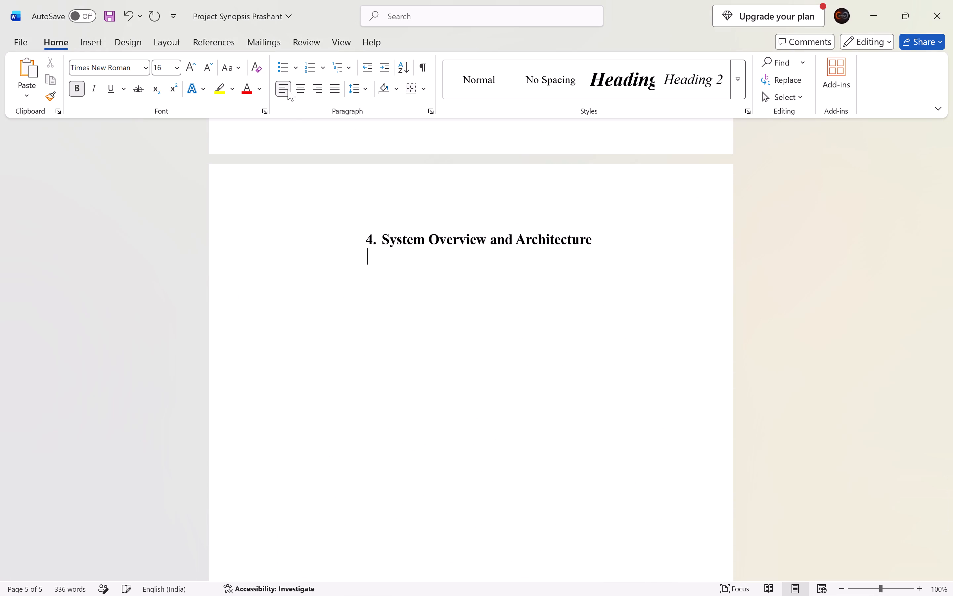
pyautogui.press('Return')
pyautogui.hotkey('ctrl', 'v')
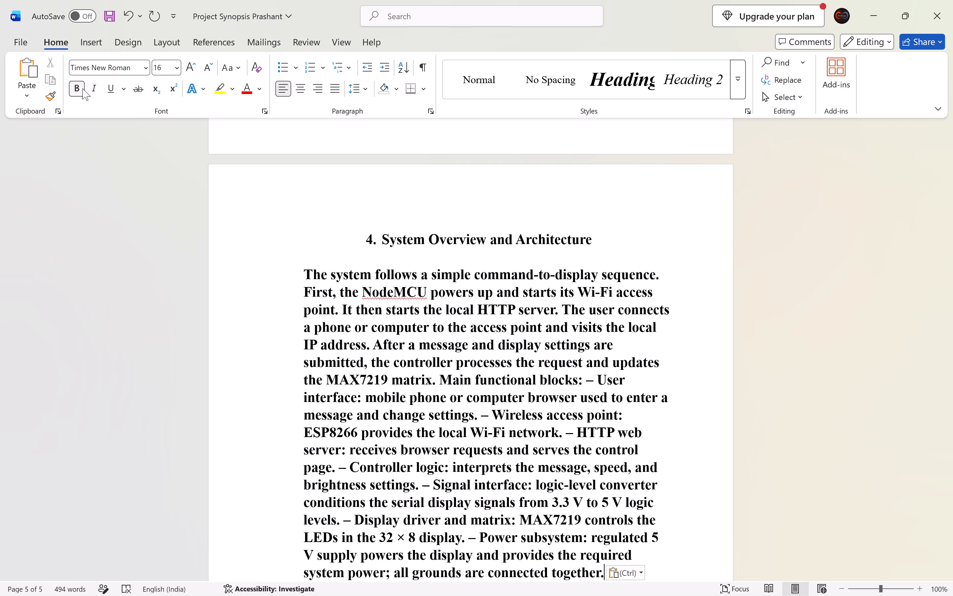
# Remove the bold formatting from the whole pasted System Overview and Architecture body text.
pyautogui.click(82, 88)
pyautogui.moveTo(299, 273); pyautogui.dragTo(686, 595)
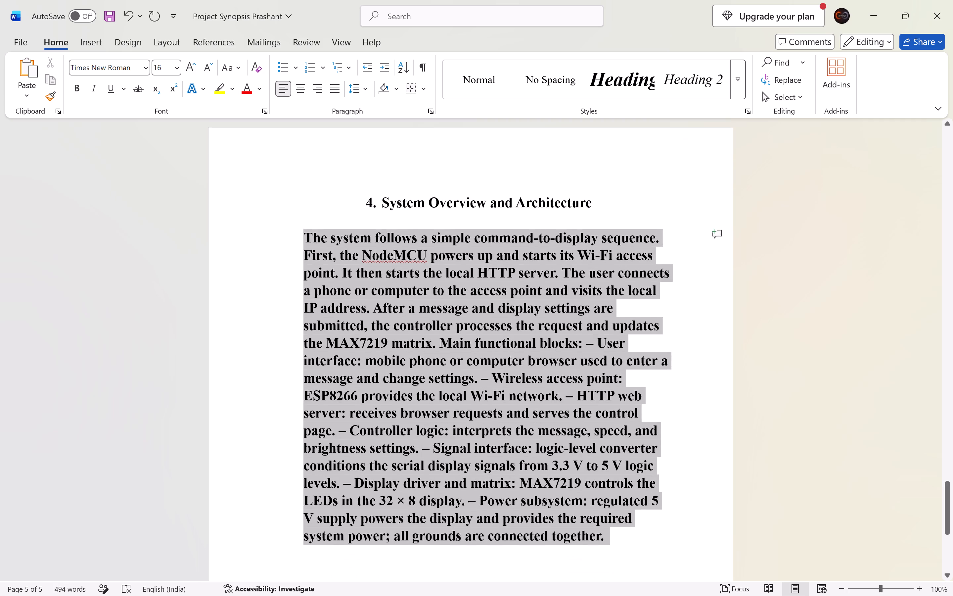
pyautogui.moveTo(686, 595); pyautogui.dragTo(658, 536)
pyautogui.moveTo(641, 450); pyautogui.dragTo(632, 431)
pyautogui.moveTo(629, 369); pyautogui.dragTo(319, 127)
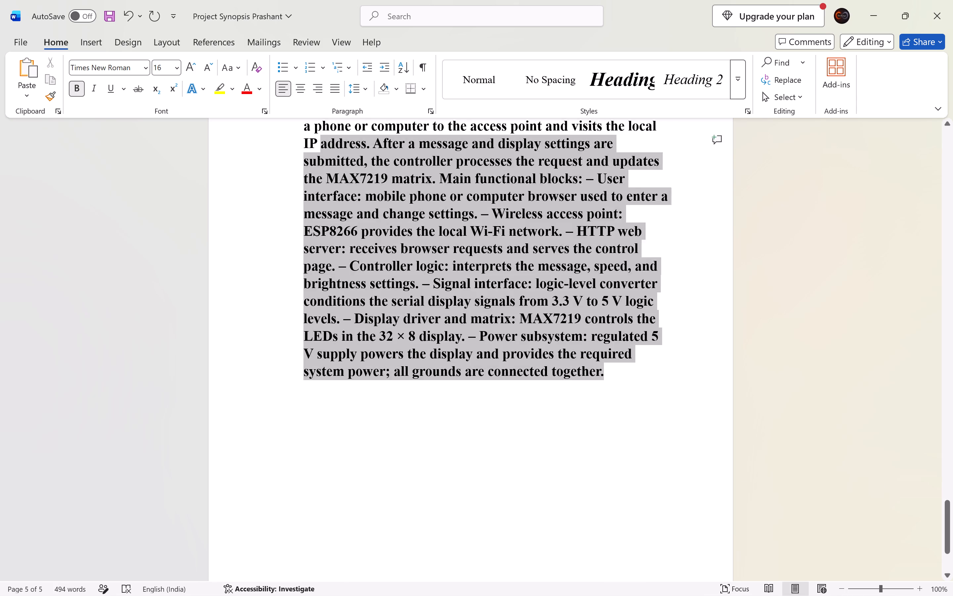
pyautogui.moveTo(319, 127); pyautogui.dragTo(293, 185)
pyautogui.click(75, 91)
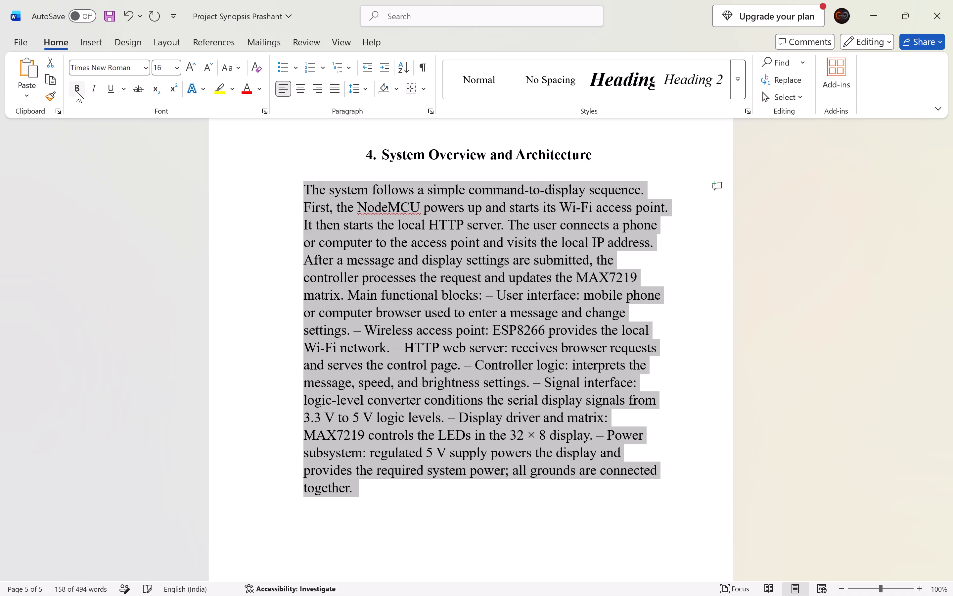
# Replace the selected System Overview and Architecture body text with the copied text pasted as text only.
pyautogui.click(36, 90)
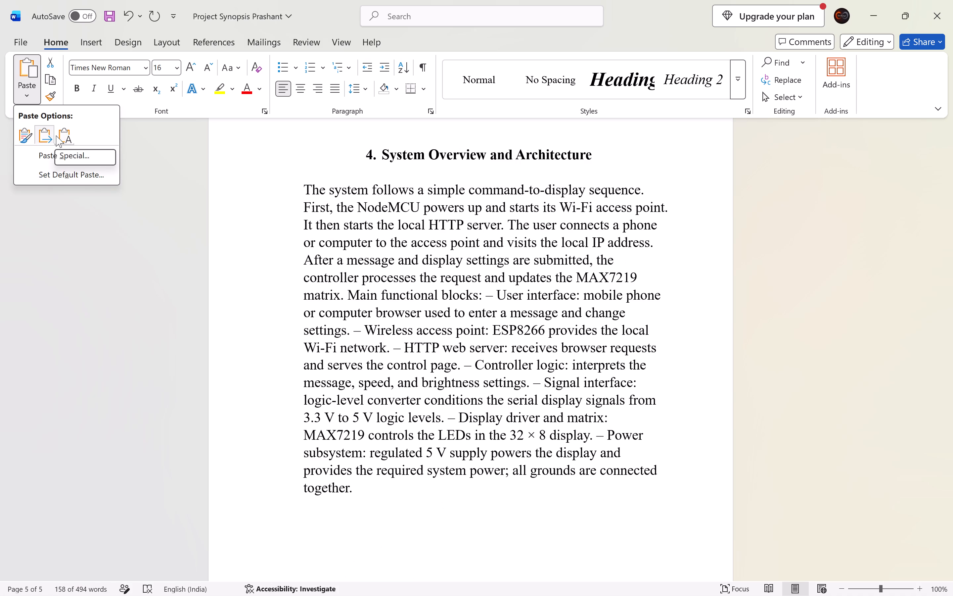
pyautogui.click(63, 136)
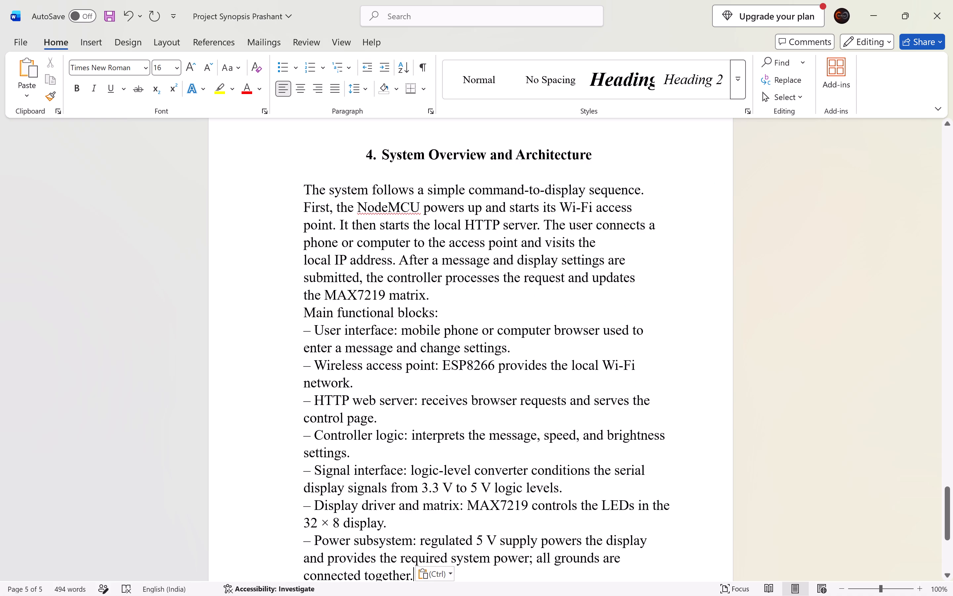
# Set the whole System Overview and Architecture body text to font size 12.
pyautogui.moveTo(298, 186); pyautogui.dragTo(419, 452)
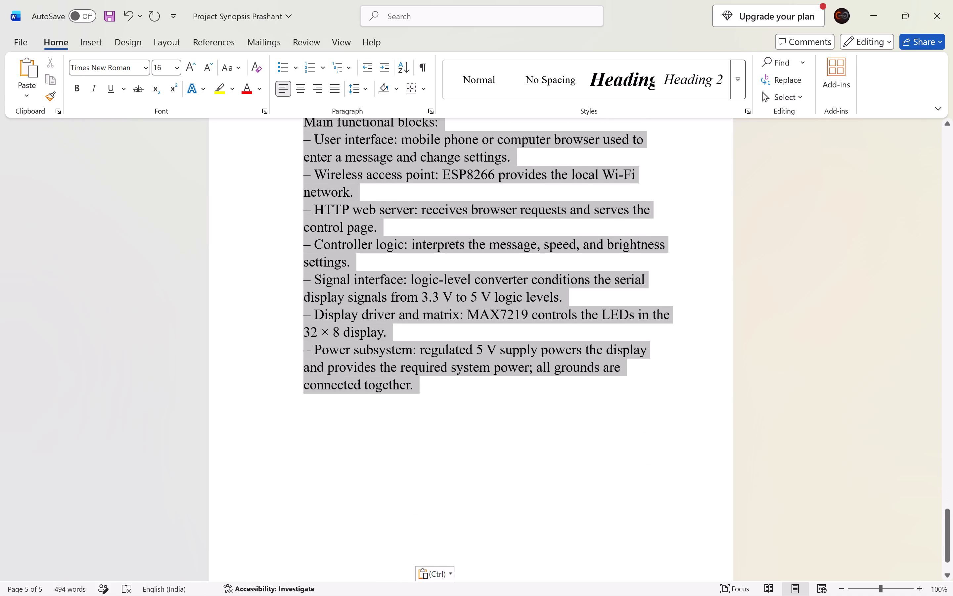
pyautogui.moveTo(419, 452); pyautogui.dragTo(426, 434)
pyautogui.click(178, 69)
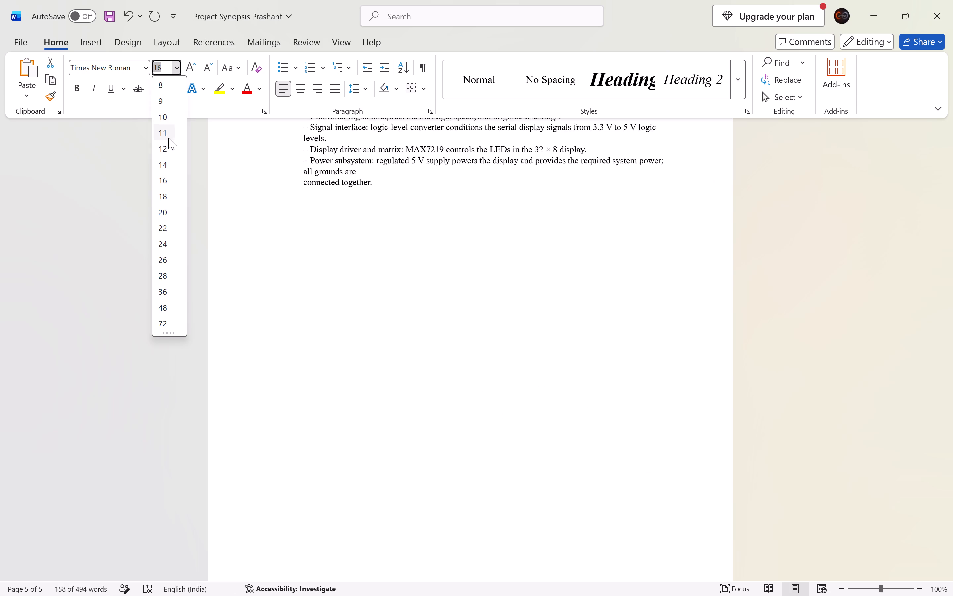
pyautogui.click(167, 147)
# Compare the System Overview and Architecture body text with the Objectives page's text formatting.
pyautogui.scroll(11, 478, 289)
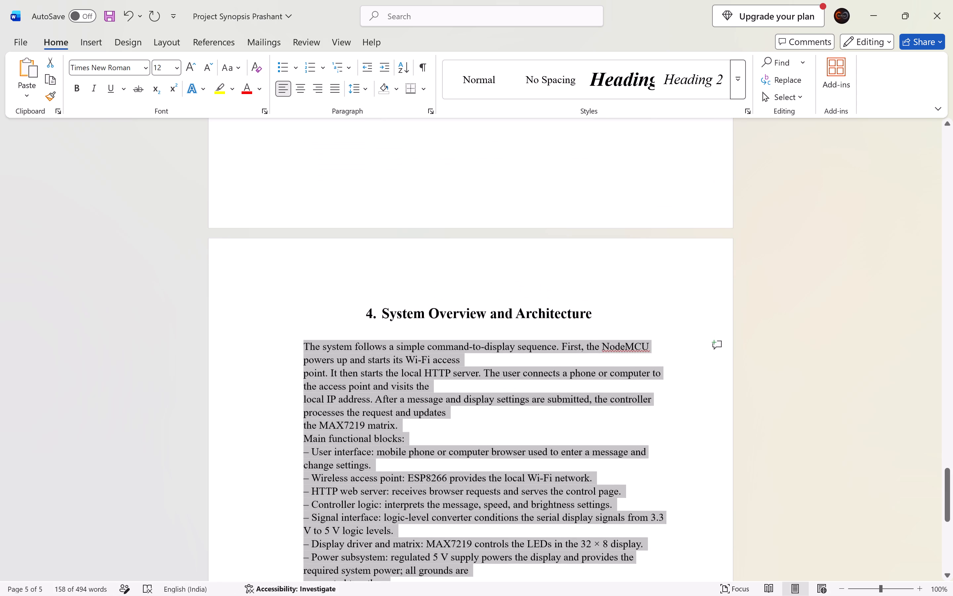
pyautogui.scroll(18, 658, 265)
pyautogui.scroll(1, 411, 210)
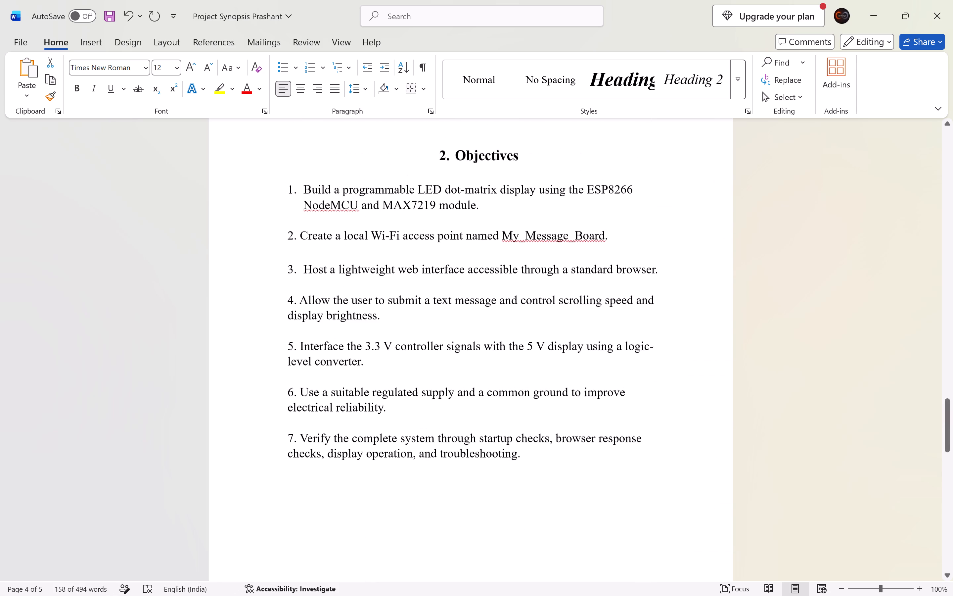
pyautogui.scroll(5, 411, 210)
pyautogui.scroll(-14, 411, 209)
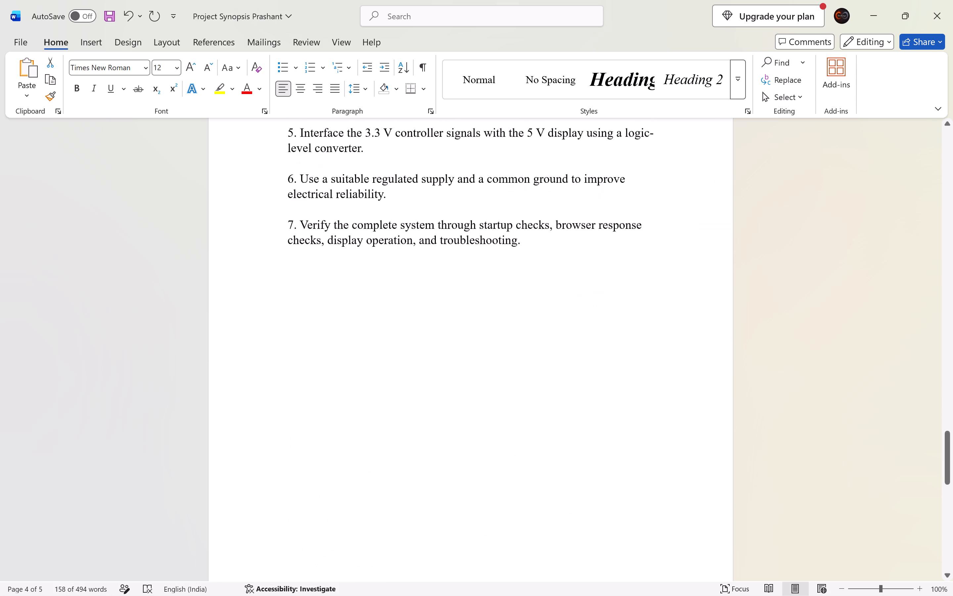
pyautogui.scroll(-15, 412, 209)
pyautogui.click(775, 278)
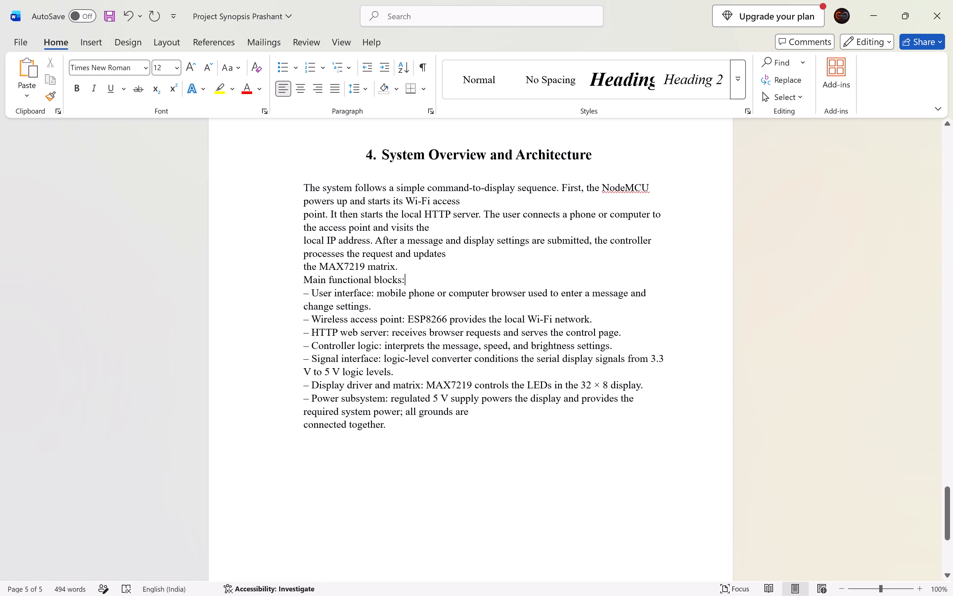
# In section 4's opening paragraph, remove the line breaks before "point.", "local IP address" and "the MAX7219 matrix", adding a space at the first two.
pyautogui.click(305, 214)
pyautogui.press('Left')
pyautogui.press('BackSpace')
pyautogui.press('BackSpace')
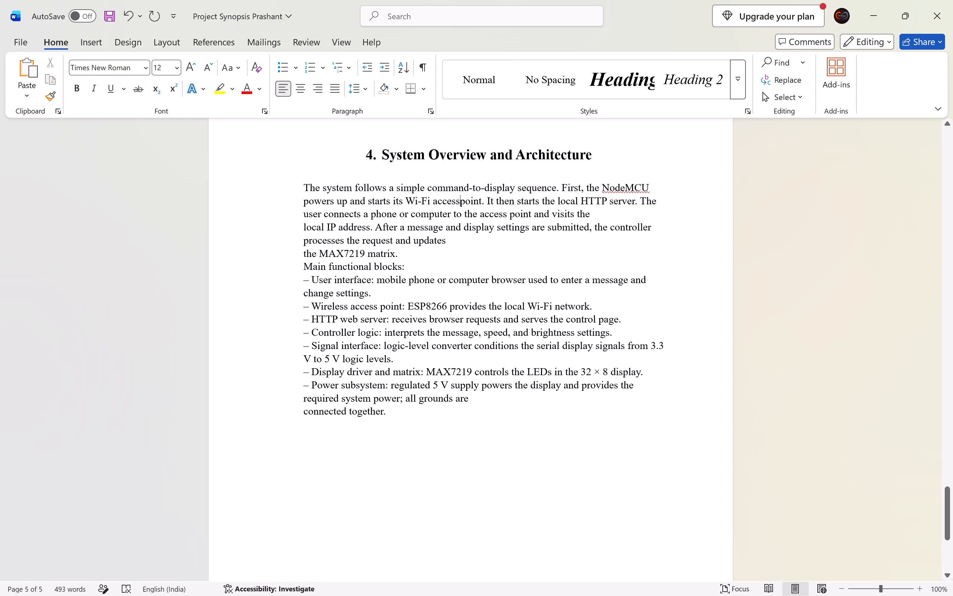
pyautogui.press('space')
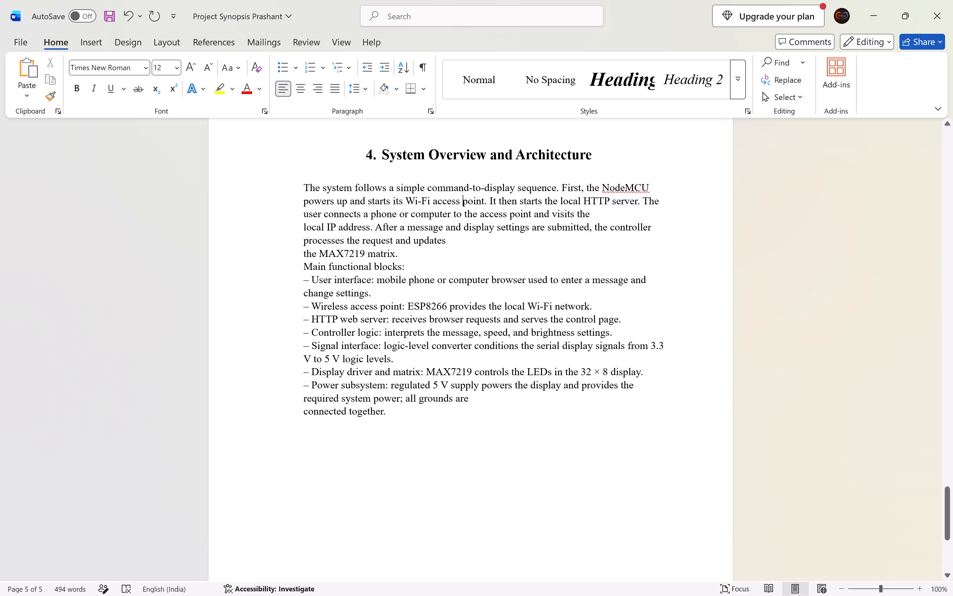
pyautogui.click(307, 229)
pyautogui.press('Left')
pyautogui.press('BackSpace')
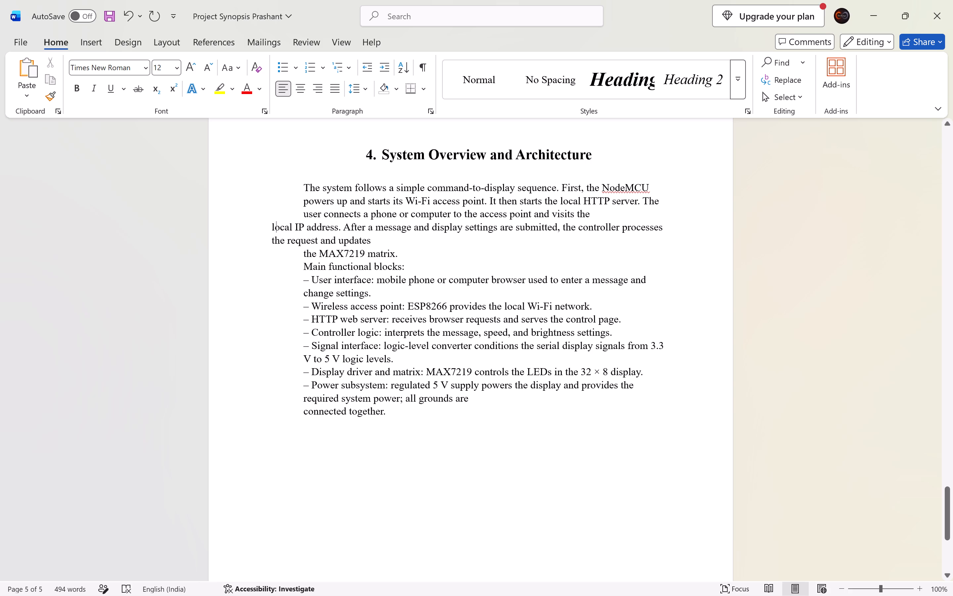
pyautogui.press('BackSpace')
pyautogui.press('space')
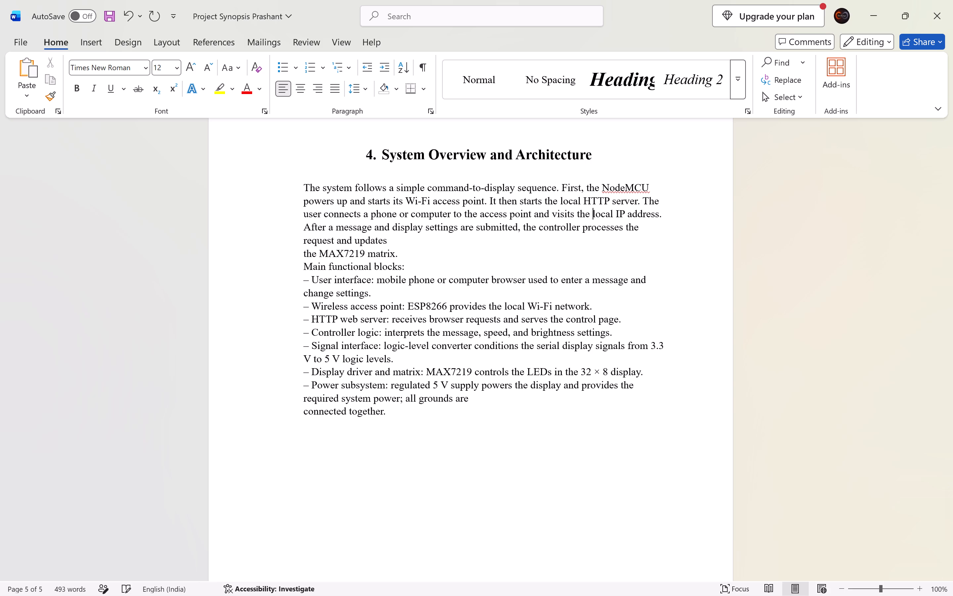
pyautogui.click(306, 252)
pyautogui.press('Left')
pyautogui.press('BackSpace')
pyautogui.press('BackSpace')
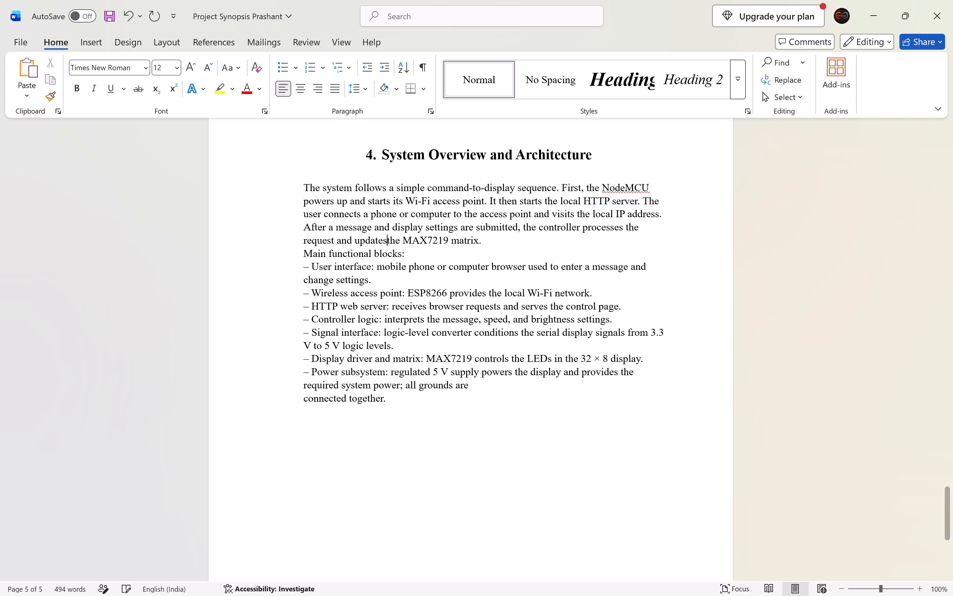
# Insert a blank line between section 4's opening paragraph and "Main functional blocks:".
pyautogui.click(483, 244)
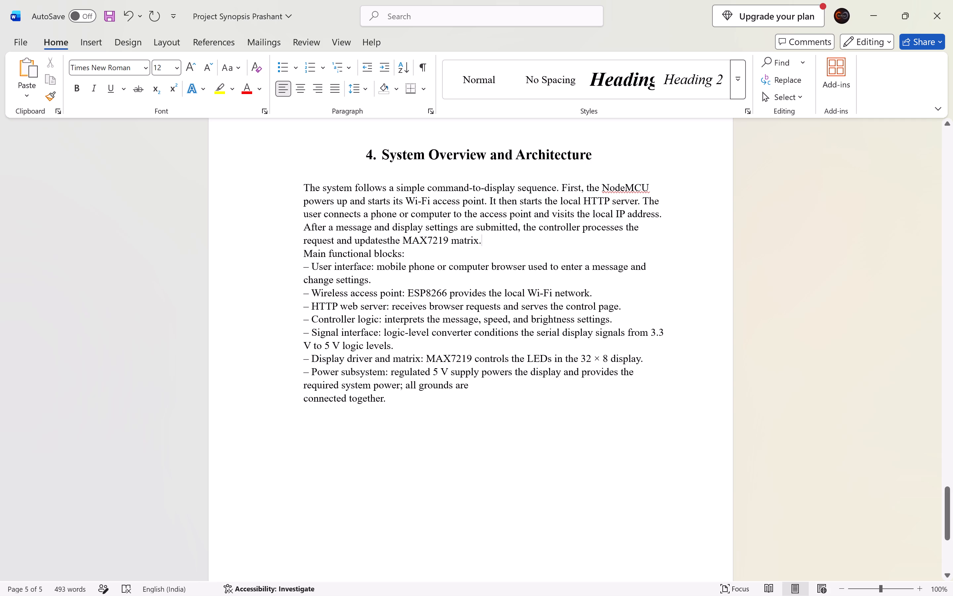
pyautogui.press('Return')
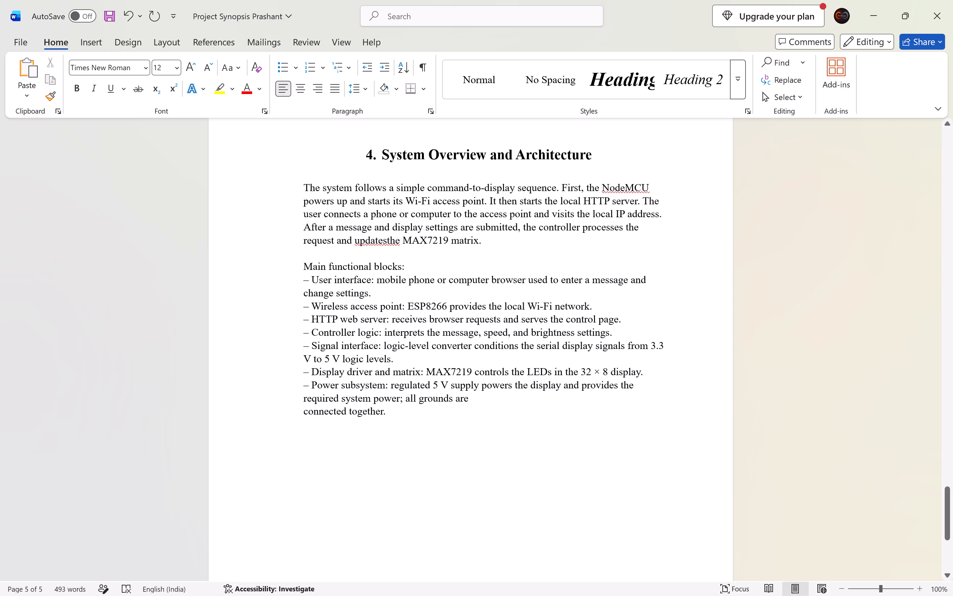
pyautogui.click(478, 445)
# Check the font size of the Objectives text and increase the whole System Overview and Architecture body text to 14 to match.
pyautogui.scroll(1, 383, 368)
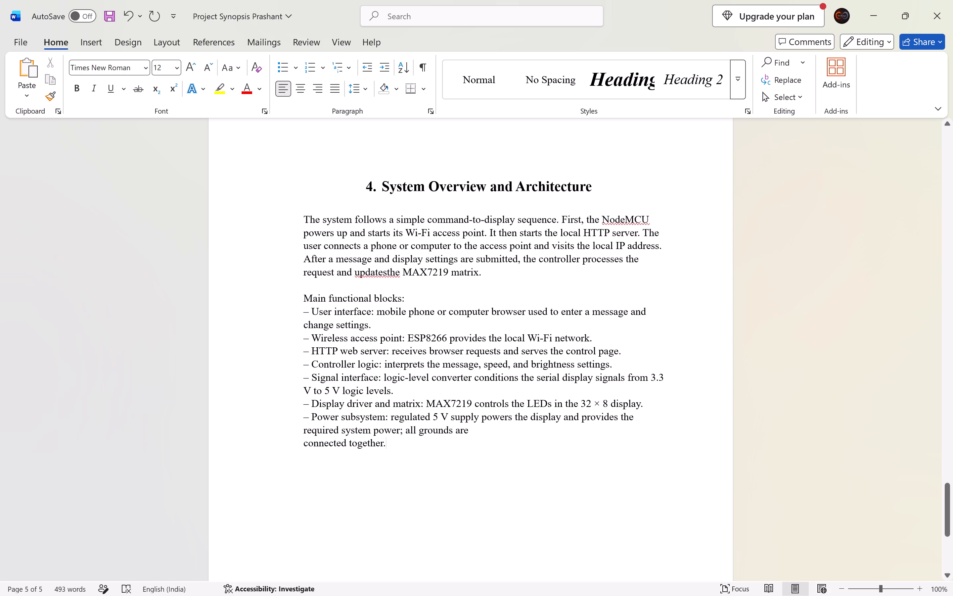
pyautogui.scroll(6, 391, 377)
pyautogui.scroll(-7, 386, 366)
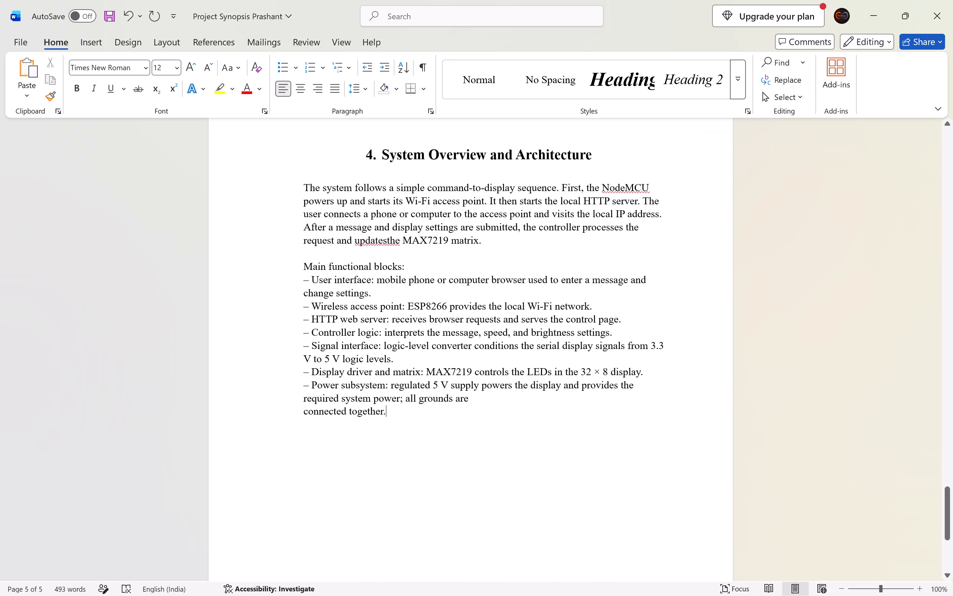
pyautogui.scroll(18, 411, 364)
pyautogui.moveTo(531, 268); pyautogui.dragTo(426, 240)
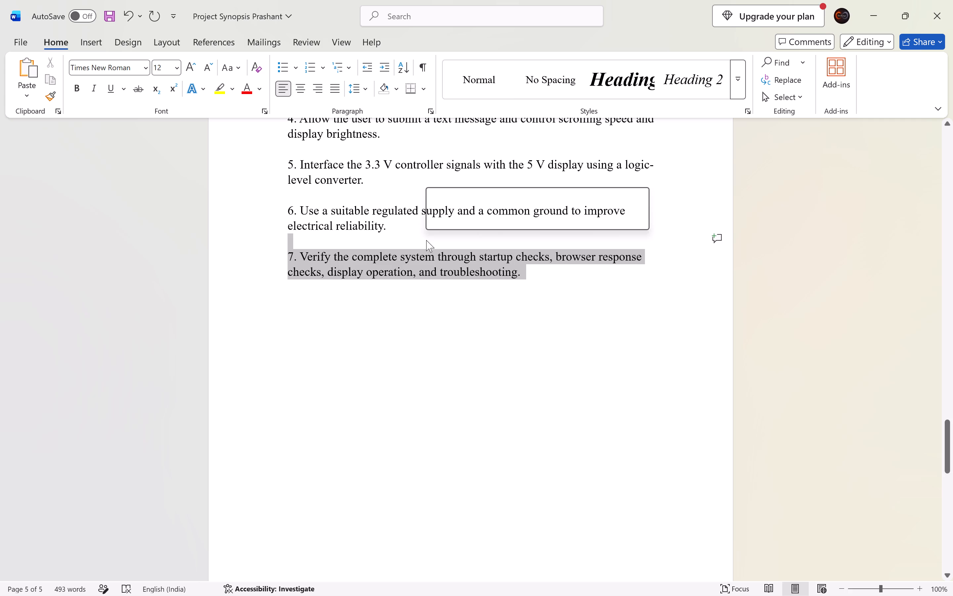
pyautogui.scroll(-15, 391, 265)
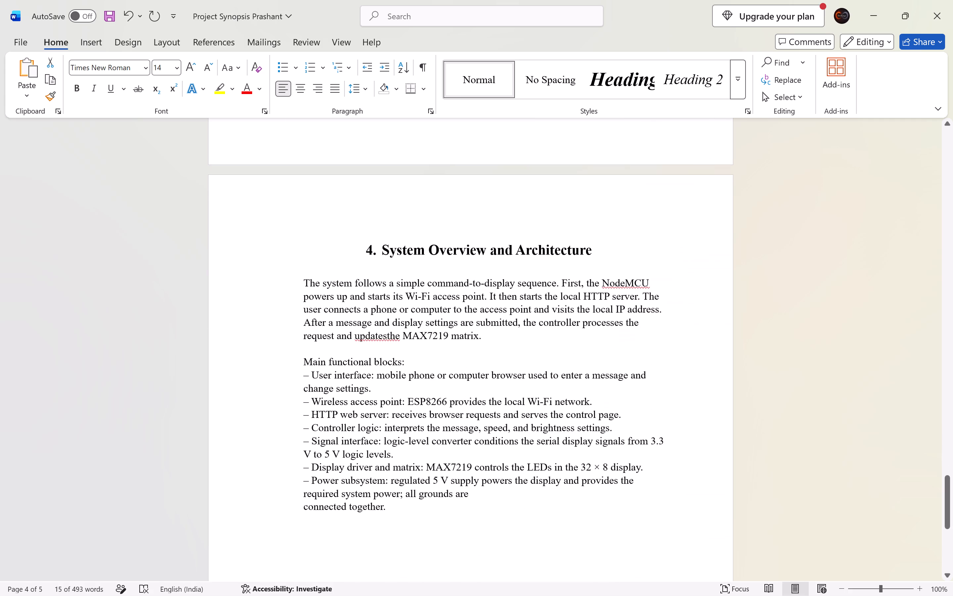
pyautogui.moveTo(298, 279); pyautogui.dragTo(478, 577)
pyautogui.click(191, 67)
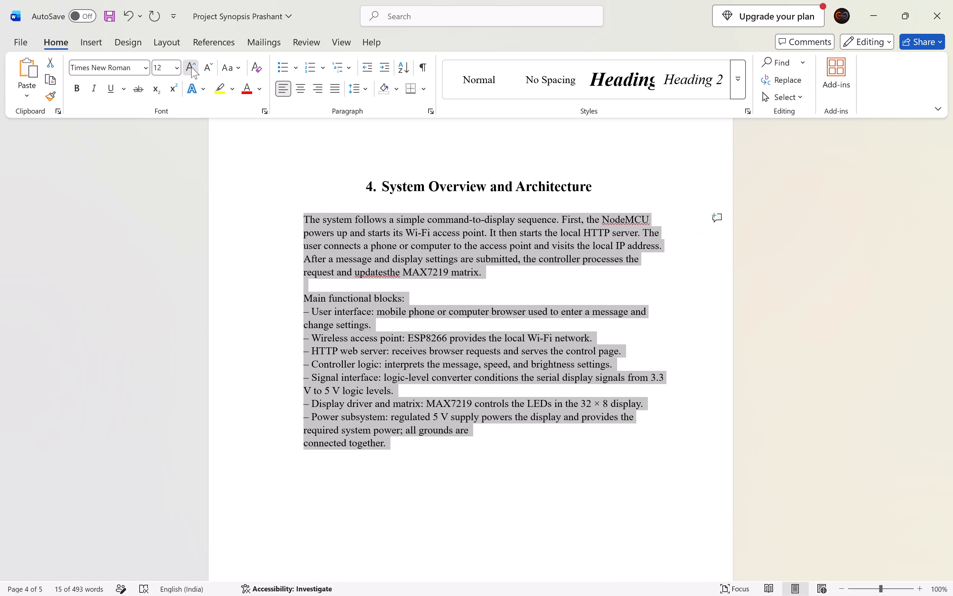
pyautogui.scroll(2, 436, 304)
pyautogui.click(837, 330)
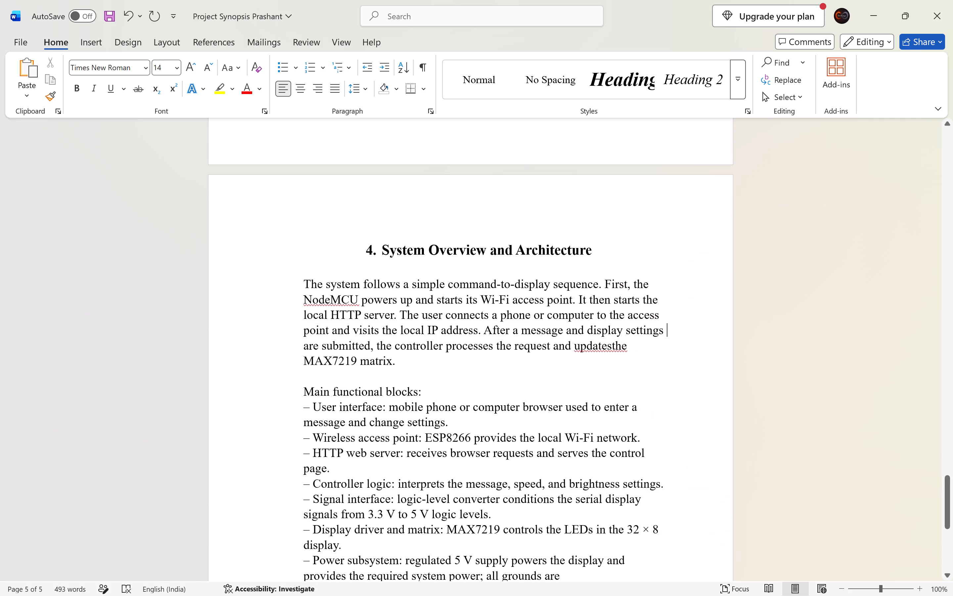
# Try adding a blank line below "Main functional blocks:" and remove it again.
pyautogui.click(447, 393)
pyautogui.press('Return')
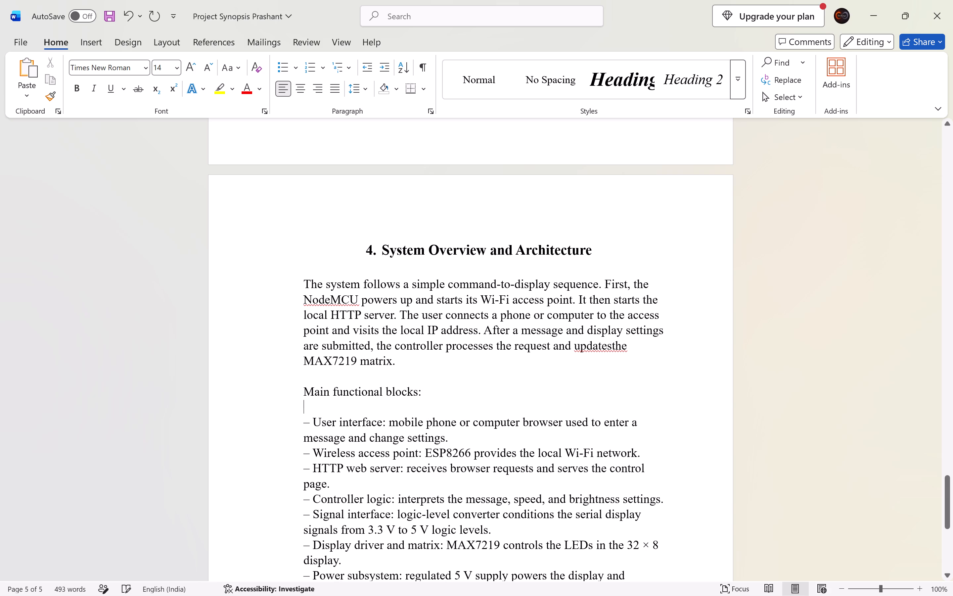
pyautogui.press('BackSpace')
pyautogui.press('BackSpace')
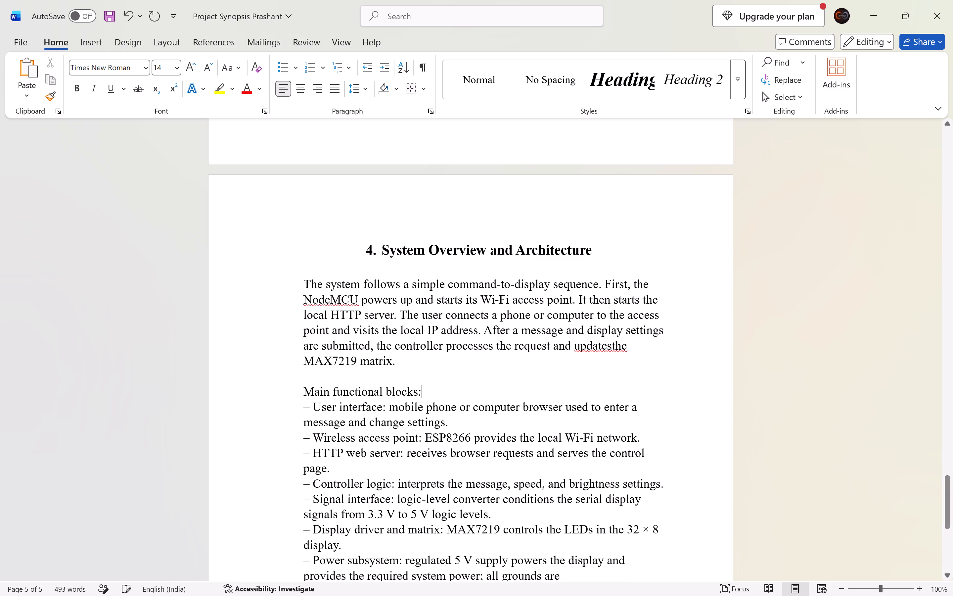
# Replace the second Index entry, "Proposed Work", with "Objectives".
pyautogui.scroll(4, 419, 372)
pyautogui.scroll(-13, 422, 371)
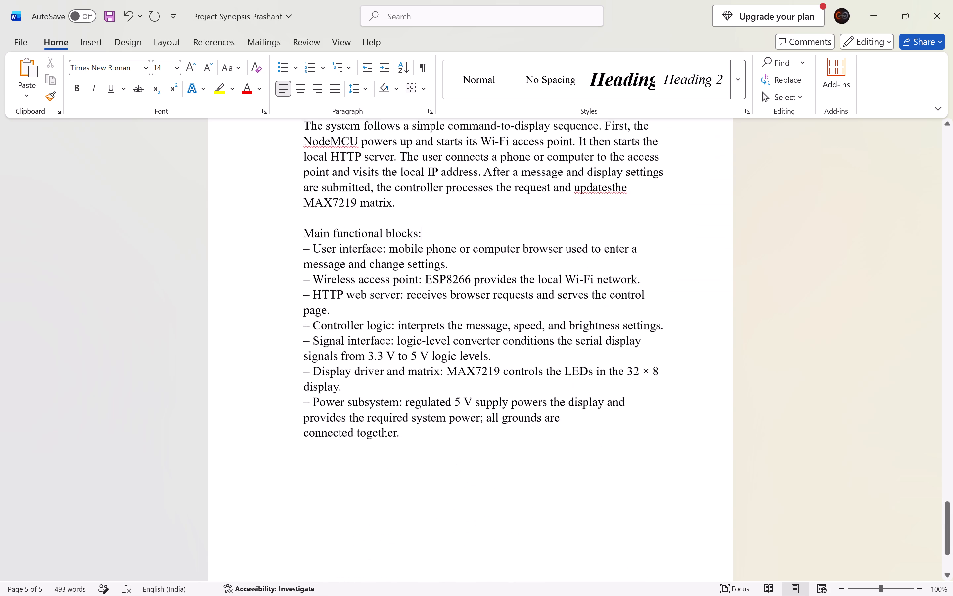
pyautogui.scroll(-3, 424, 365)
pyautogui.scroll(20, 424, 365)
pyautogui.scroll(14, 424, 365)
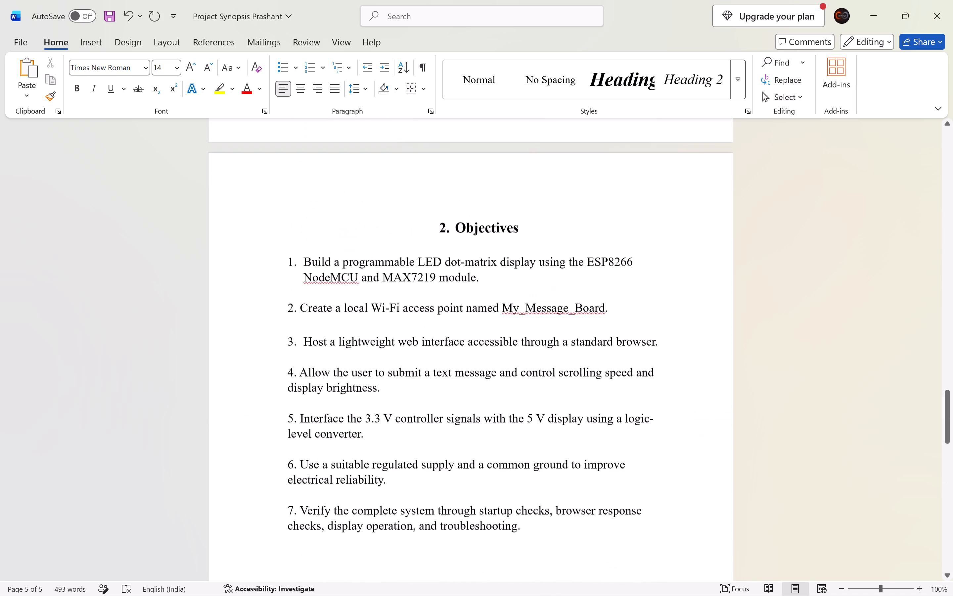
pyautogui.scroll(4, 425, 364)
pyautogui.scroll(20, 425, 364)
pyautogui.scroll(20, 425, 364)
pyautogui.scroll(1, 425, 364)
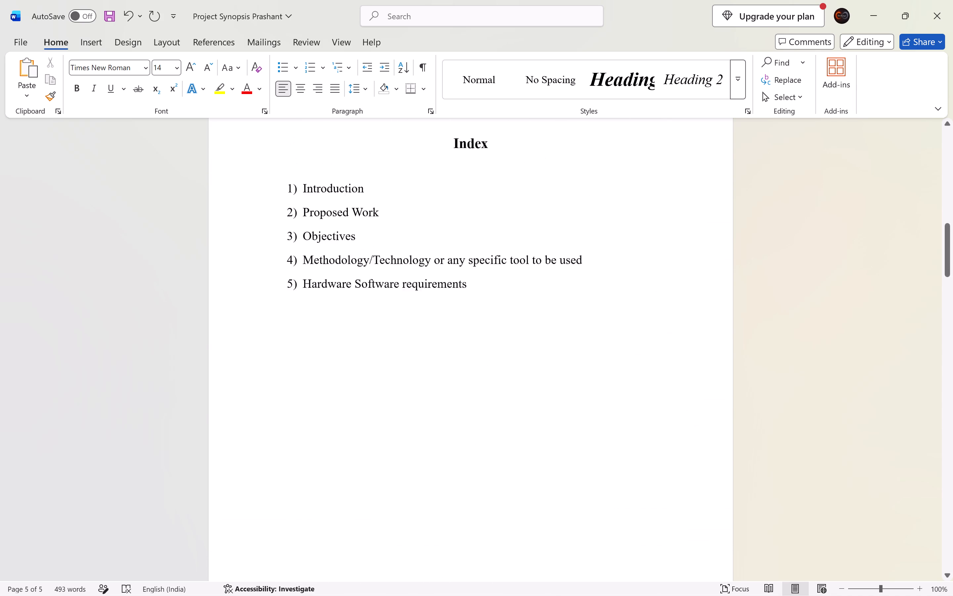
pyautogui.scroll(8, 425, 364)
pyautogui.scroll(-3, 425, 365)
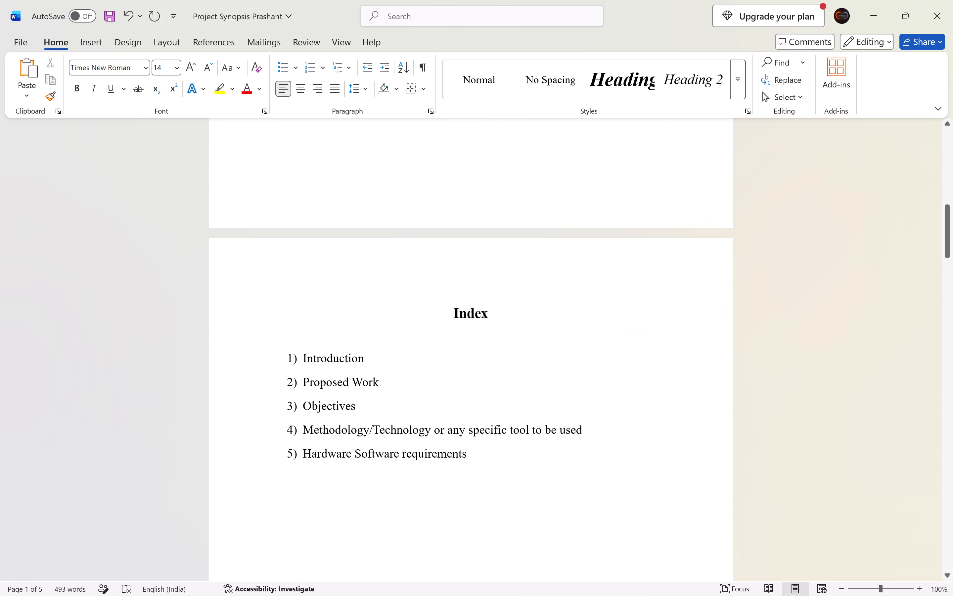
pyautogui.tripleClick(361, 381)
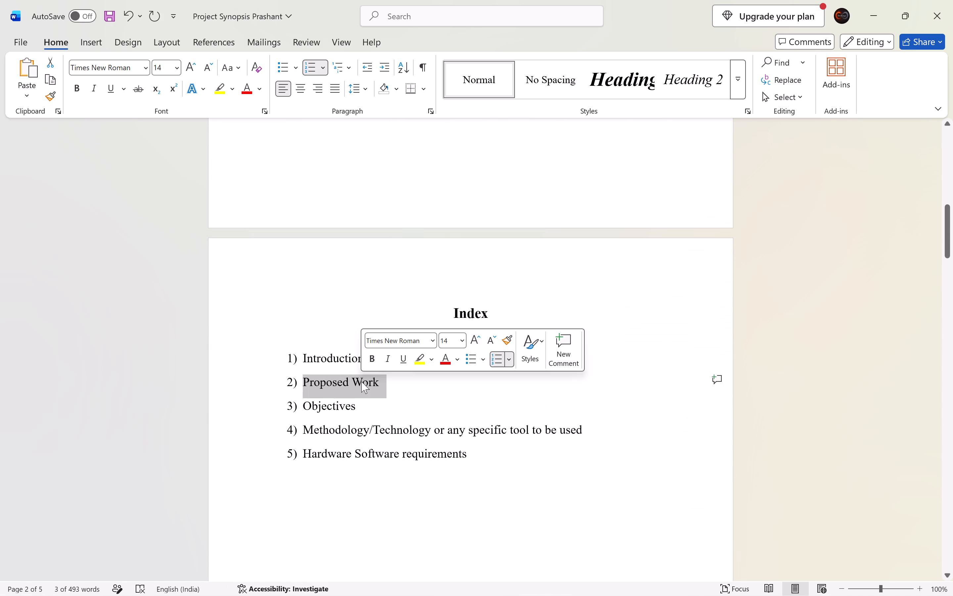
pyautogui.write('bjectives')
# Copy the section 4 heading text "System Overview and Architecture" and head back towards the earlier pages.
pyautogui.scroll(-20, 361, 381)
pyautogui.scroll(-2, 361, 381)
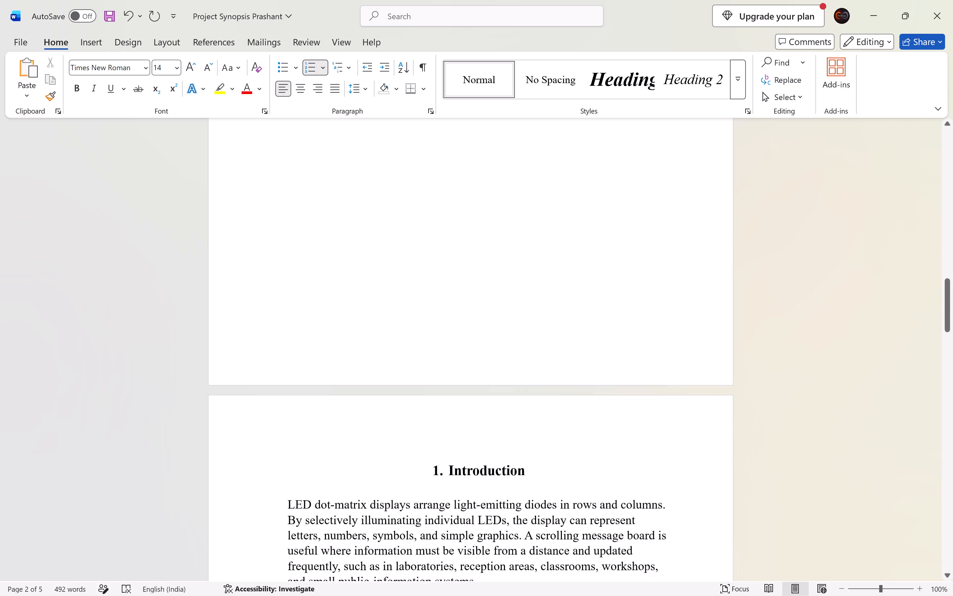
pyautogui.scroll(-20, 390, 368)
pyautogui.scroll(-20, 390, 368)
pyautogui.scroll(-5, 390, 368)
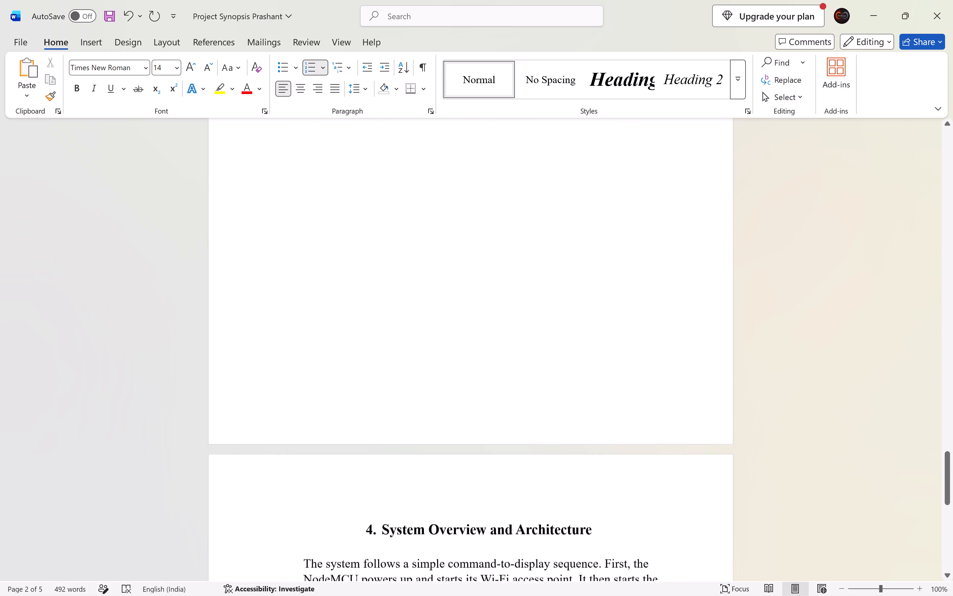
pyautogui.scroll(9, 389, 369)
pyautogui.scroll(-9, 389, 369)
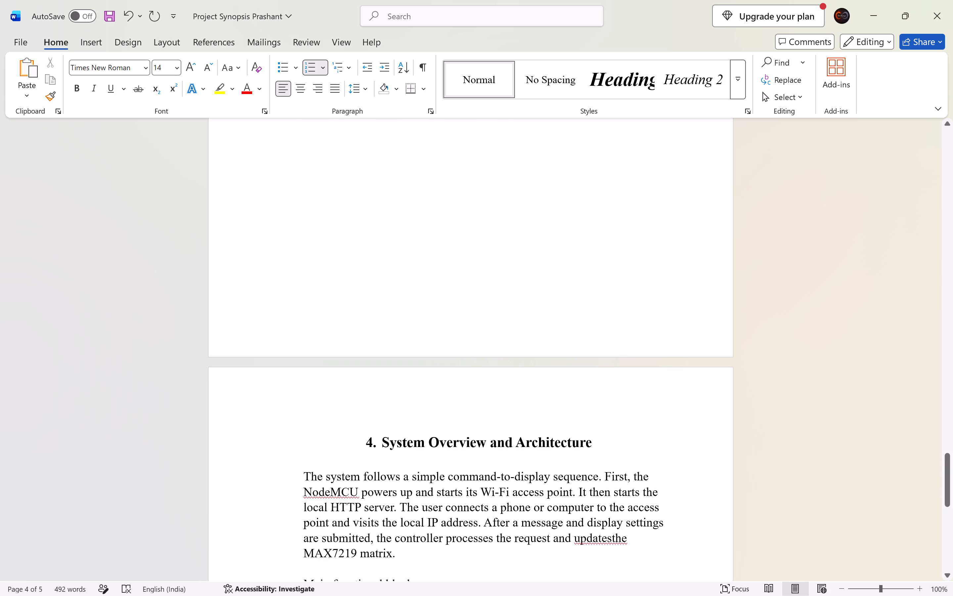
pyautogui.moveTo(593, 442); pyautogui.dragTo(389, 441)
pyautogui.hotkey('ctrl', 'c')
pyautogui.scroll(8, 390, 439)
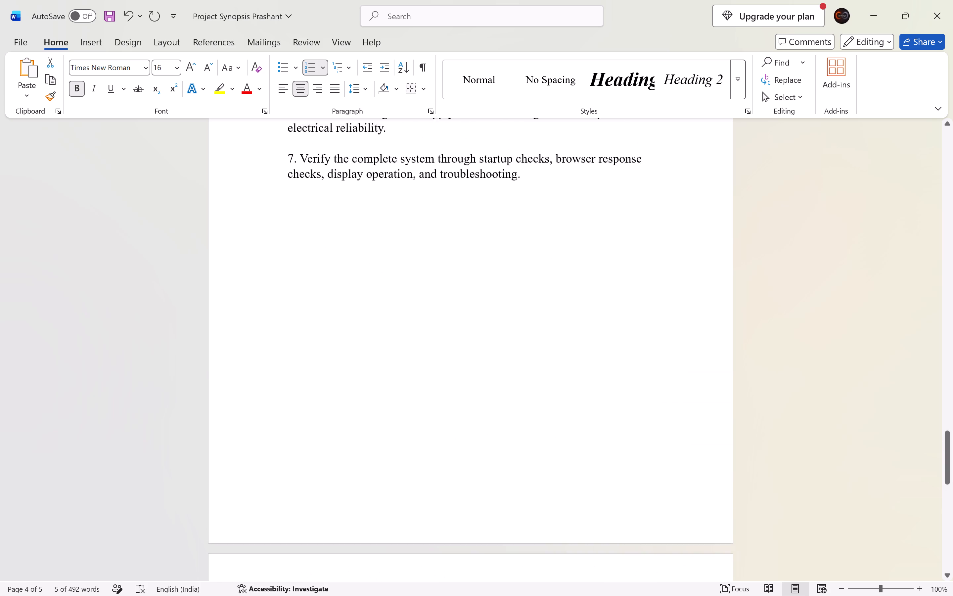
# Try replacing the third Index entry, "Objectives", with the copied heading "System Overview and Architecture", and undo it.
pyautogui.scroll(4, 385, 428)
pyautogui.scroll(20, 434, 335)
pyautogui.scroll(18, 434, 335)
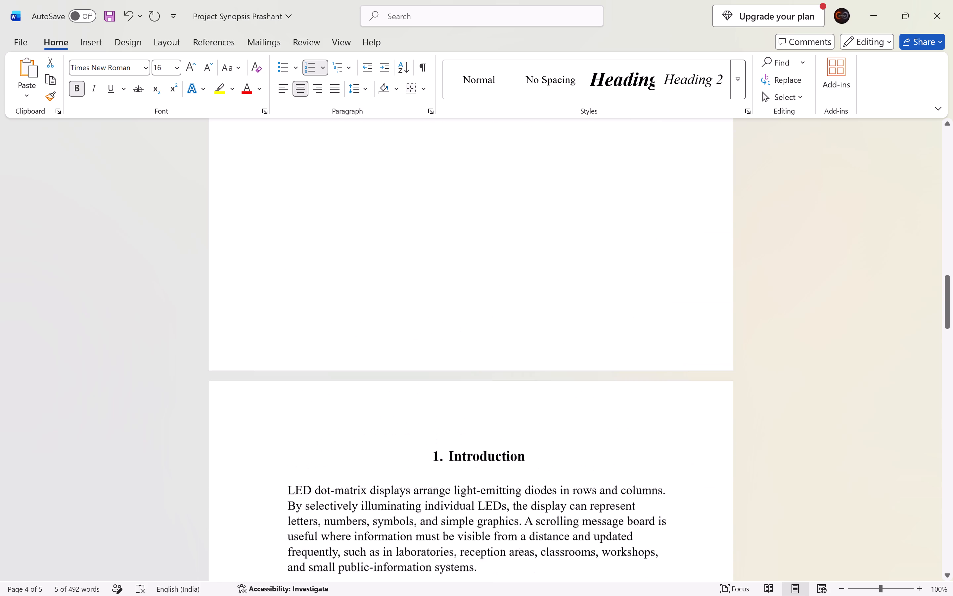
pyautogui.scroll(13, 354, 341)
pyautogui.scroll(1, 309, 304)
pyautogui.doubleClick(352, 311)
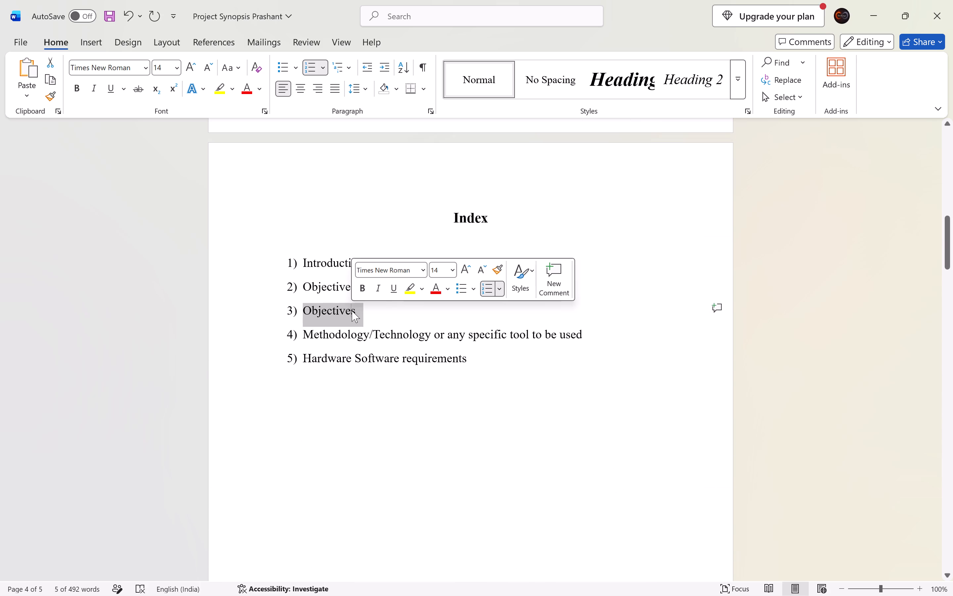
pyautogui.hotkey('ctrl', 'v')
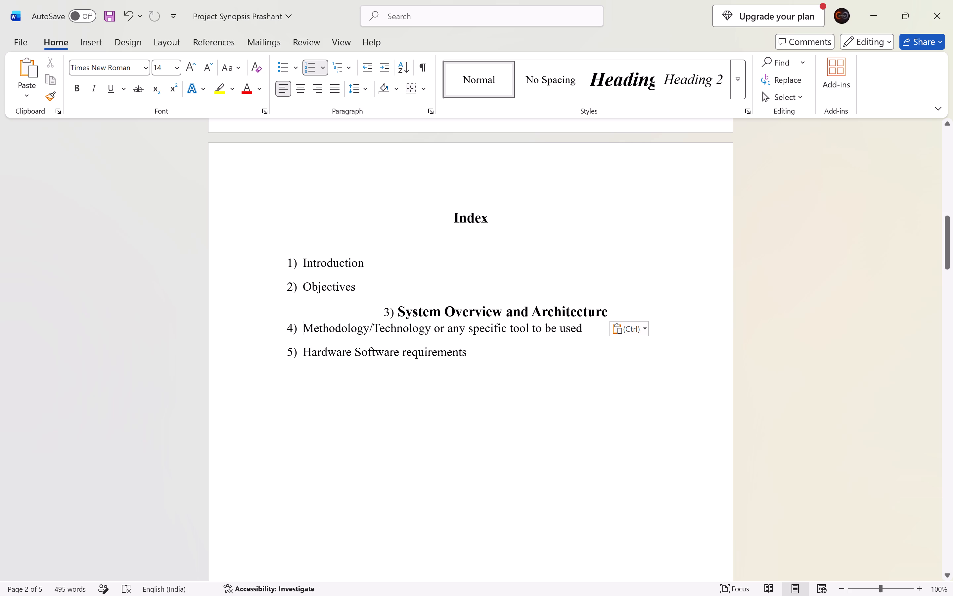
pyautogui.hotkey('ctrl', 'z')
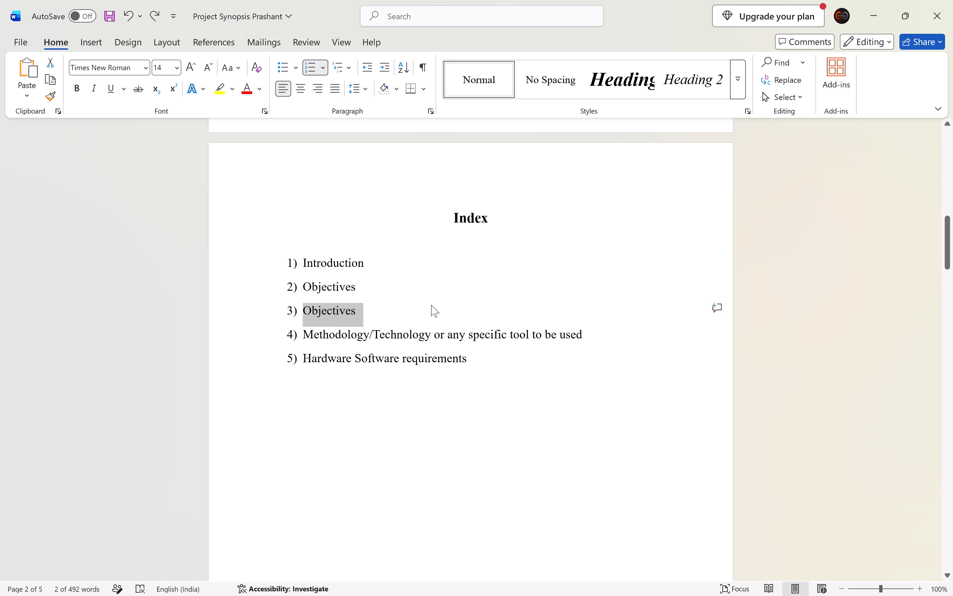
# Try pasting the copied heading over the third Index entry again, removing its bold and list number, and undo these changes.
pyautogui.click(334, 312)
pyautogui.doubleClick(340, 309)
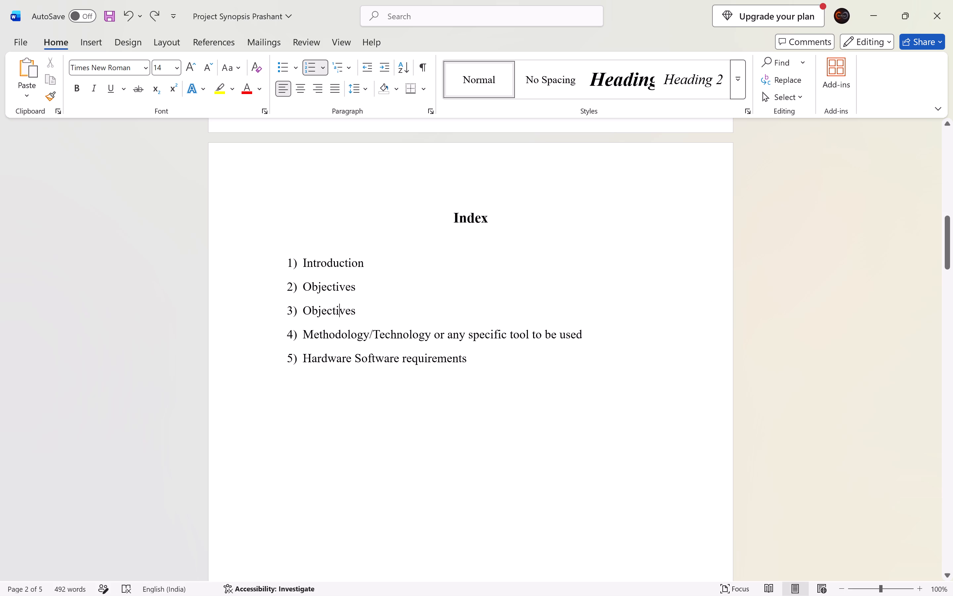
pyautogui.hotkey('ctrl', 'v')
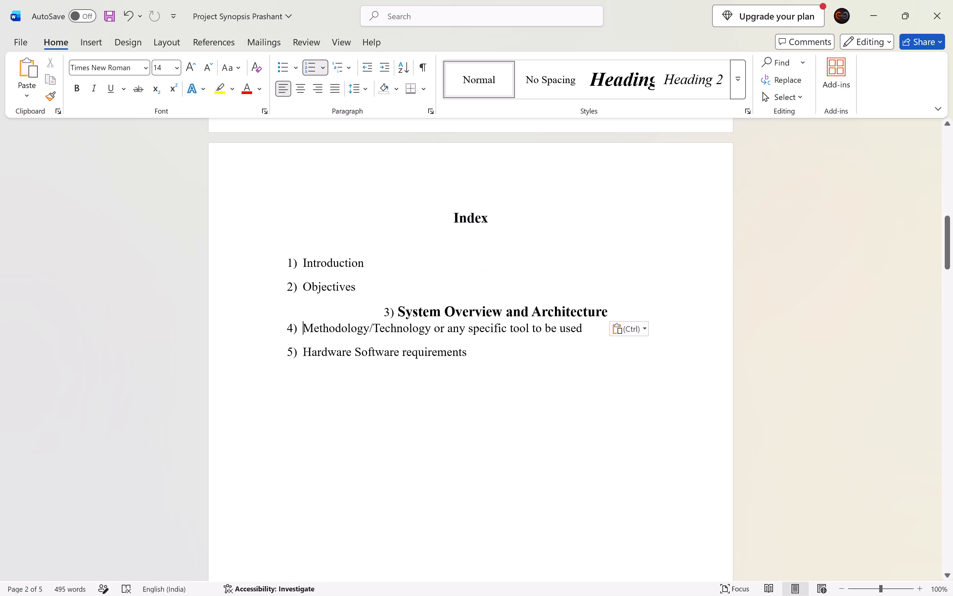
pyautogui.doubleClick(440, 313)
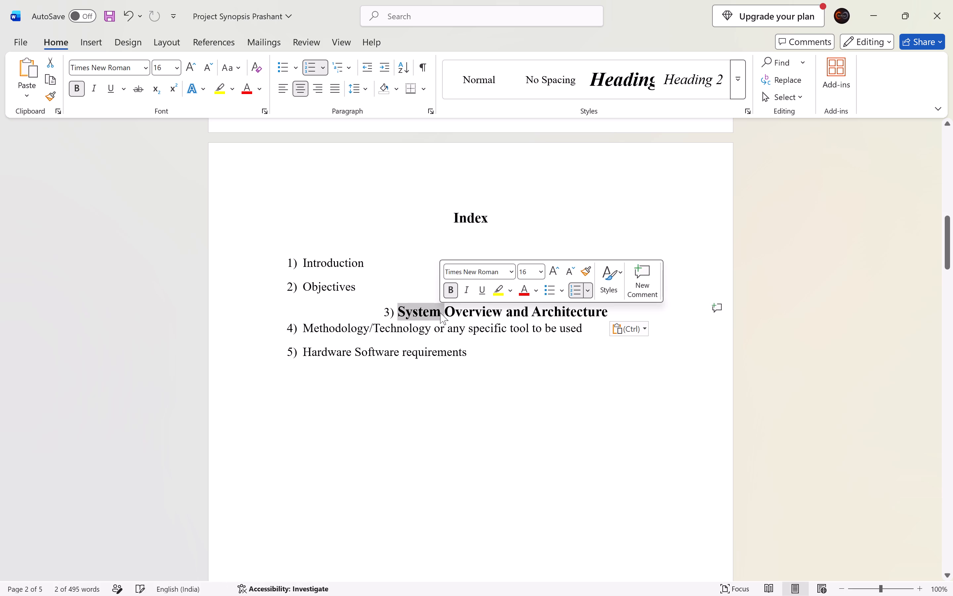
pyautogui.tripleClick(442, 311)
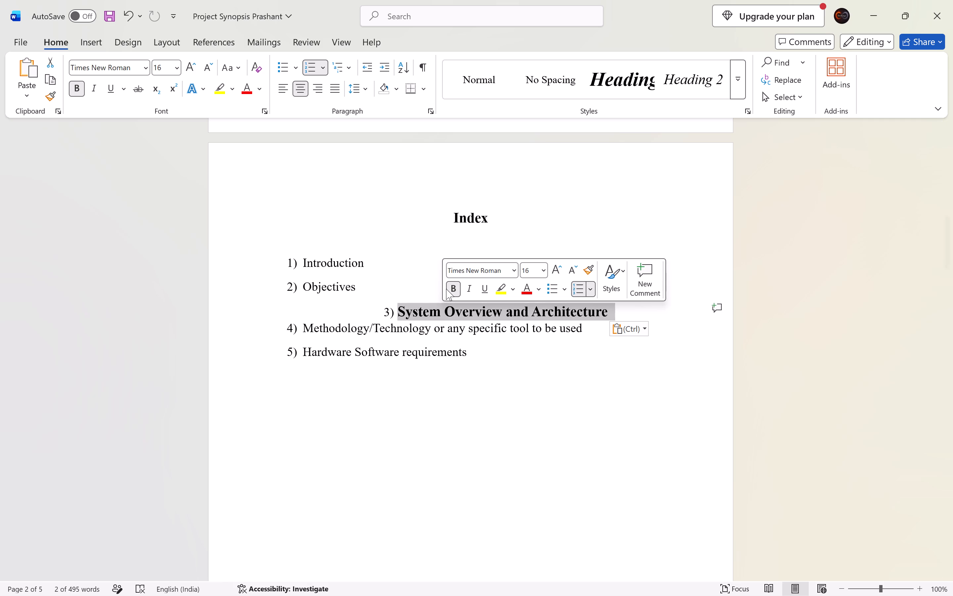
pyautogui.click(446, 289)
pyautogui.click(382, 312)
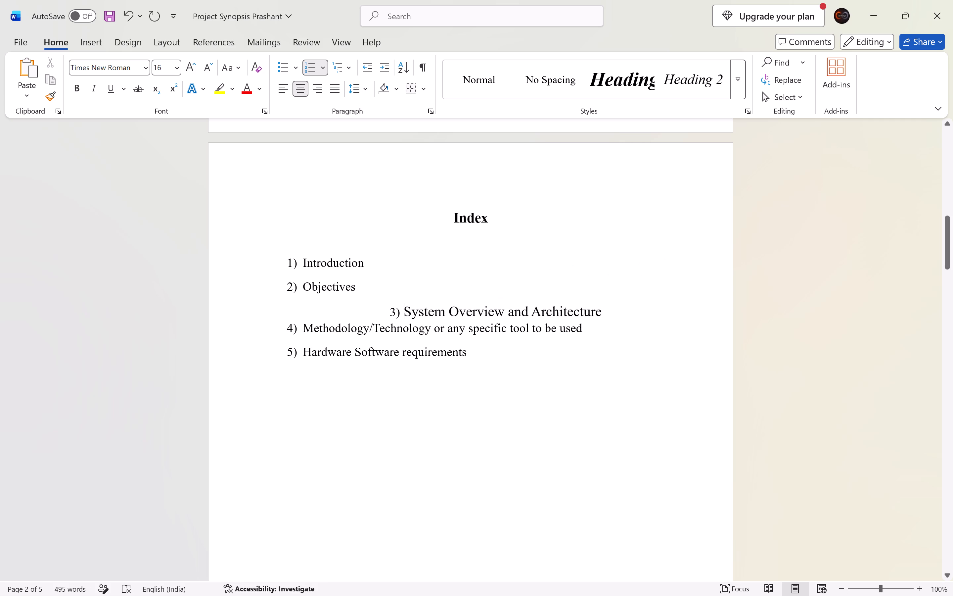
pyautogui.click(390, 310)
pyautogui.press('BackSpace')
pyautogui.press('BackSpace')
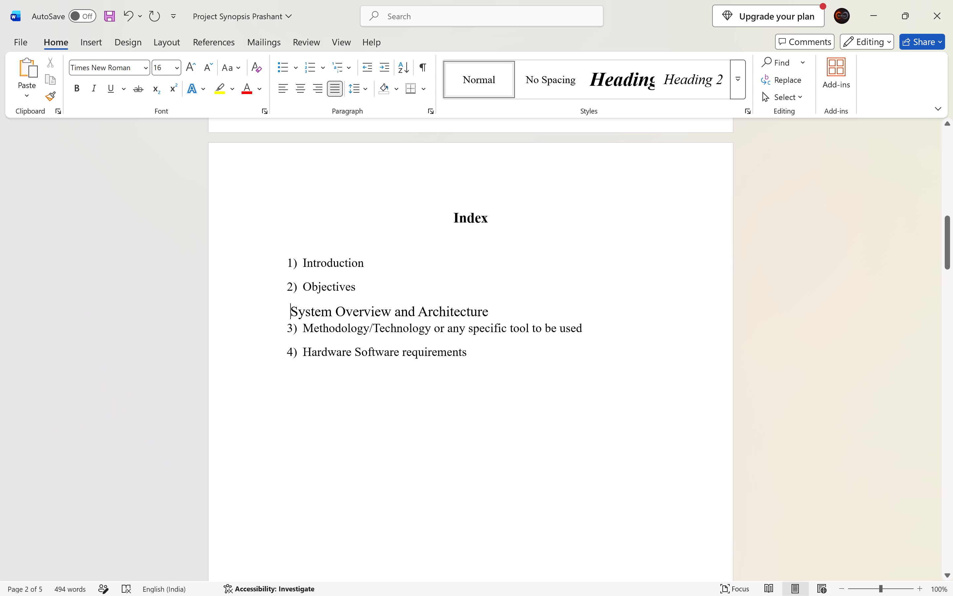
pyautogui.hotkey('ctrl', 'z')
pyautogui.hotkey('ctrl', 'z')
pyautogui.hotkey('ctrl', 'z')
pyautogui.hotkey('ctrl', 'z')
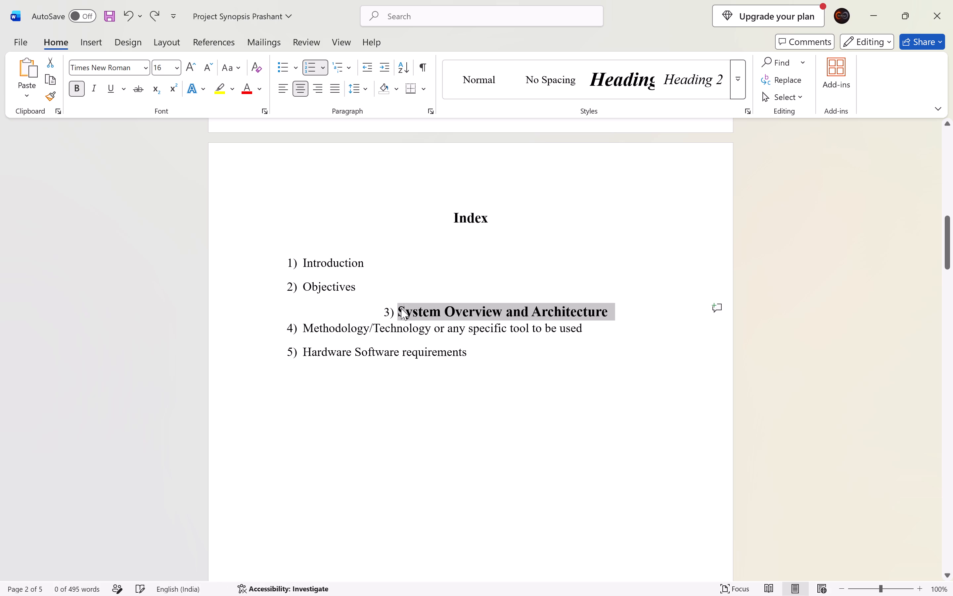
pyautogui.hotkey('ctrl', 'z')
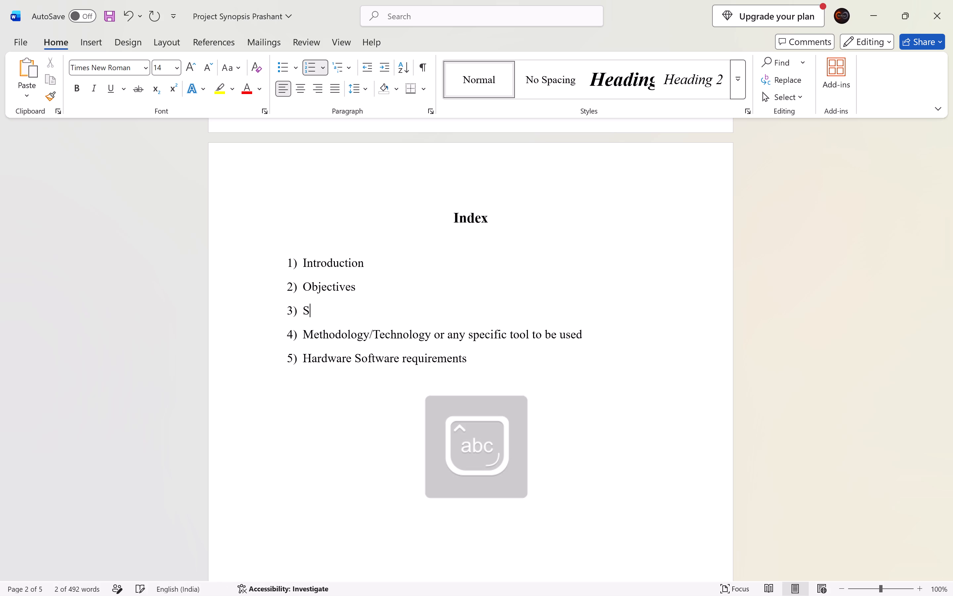
# Replace the third Index entry, "Objectives", with "System Overview and Architecture" as plain text in the list's own formatting.
pyautogui.write('ys')
pyautogui.write('tem')
pyautogui.press('space')
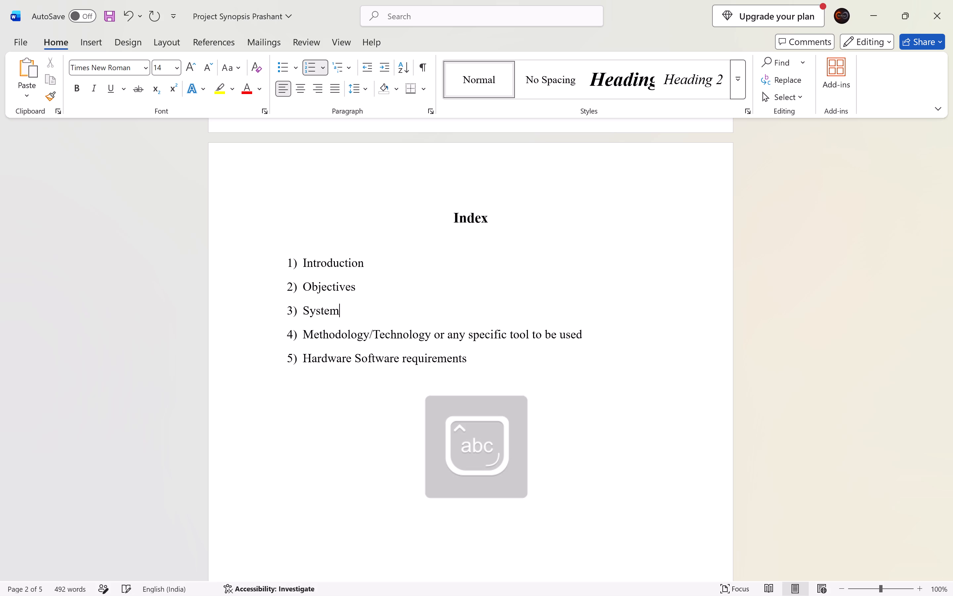
pyautogui.write('ver')
pyautogui.write('view')
pyautogui.press('space')
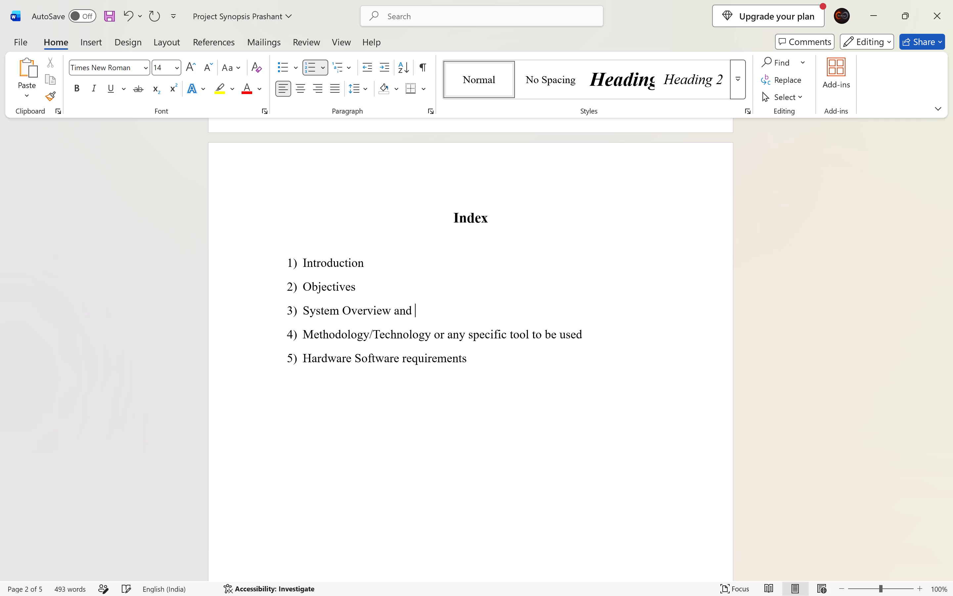
pyautogui.press('a')
pyautogui.write('rchitecture')
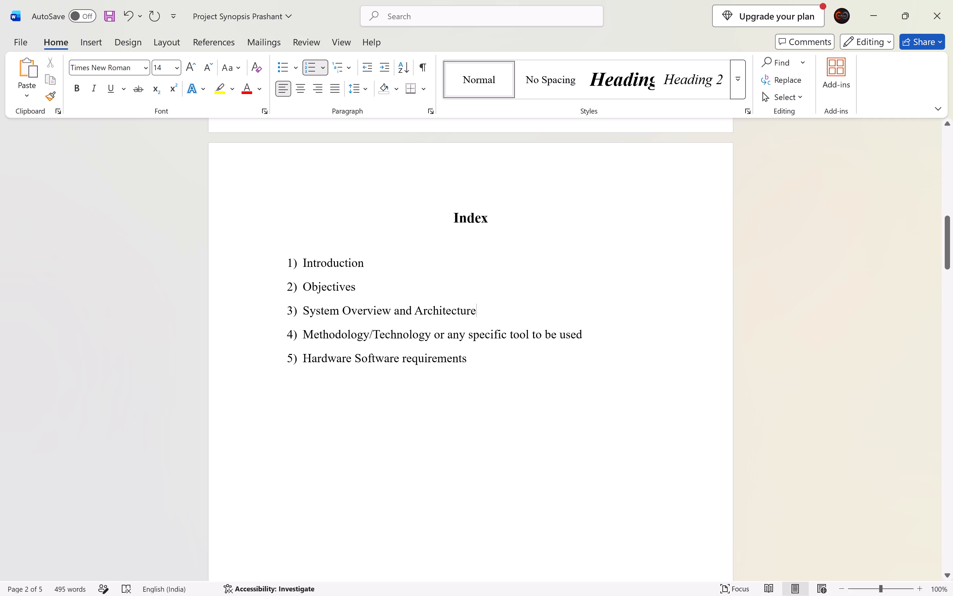
pyautogui.click(453, 424)
# Look through the pages after the Index, from the Introduction section onward.
pyautogui.scroll(-3, 439, 373)
pyautogui.scroll(-20, 439, 373)
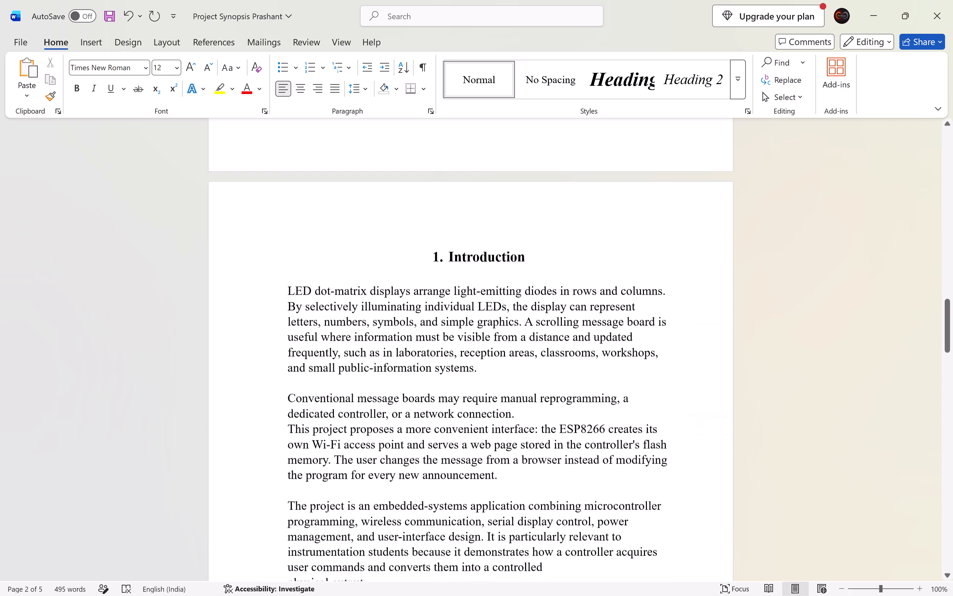
pyautogui.scroll(-7, 453, 372)
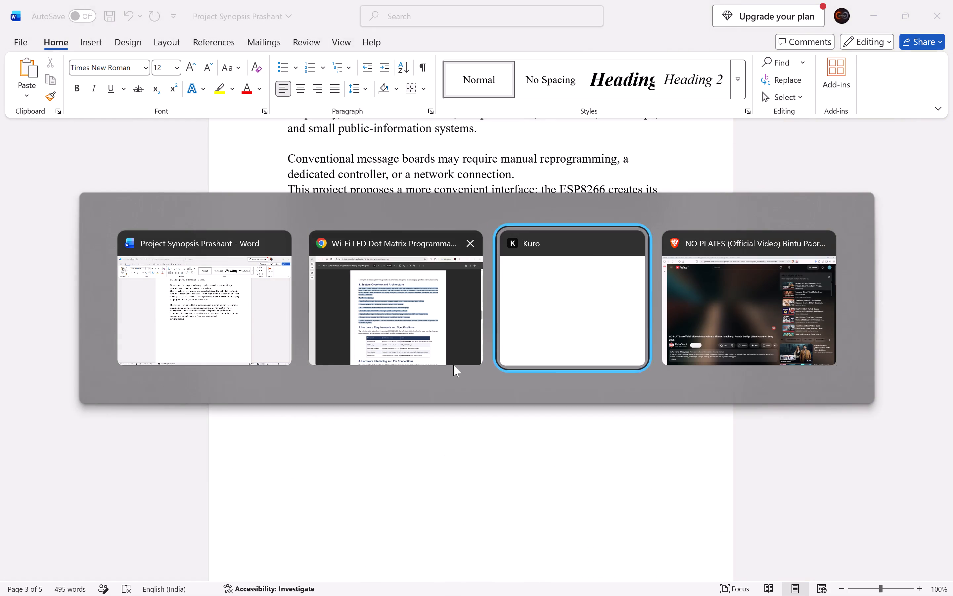